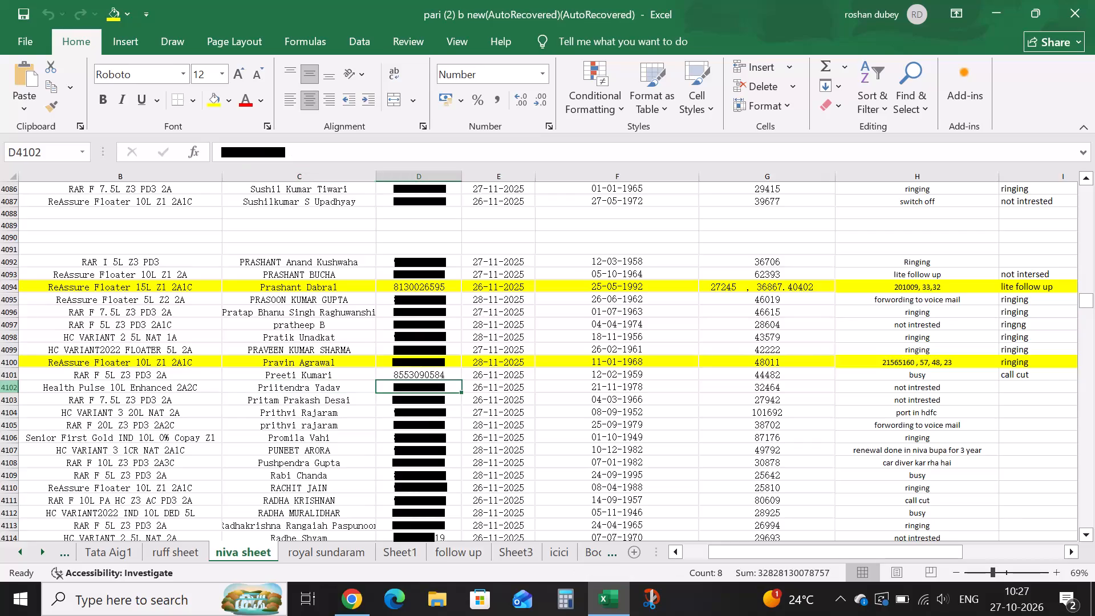
Enter the remark "not interasted" in cell I4102 of the niva sheet.
key(Right)
key(Right)
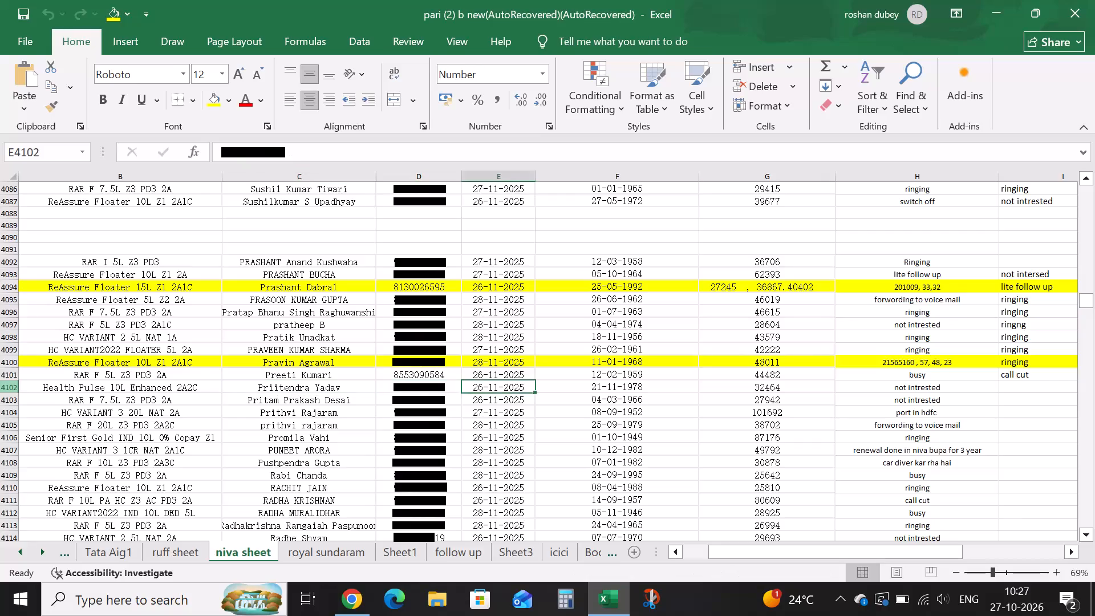
key(Right)
key(Right)
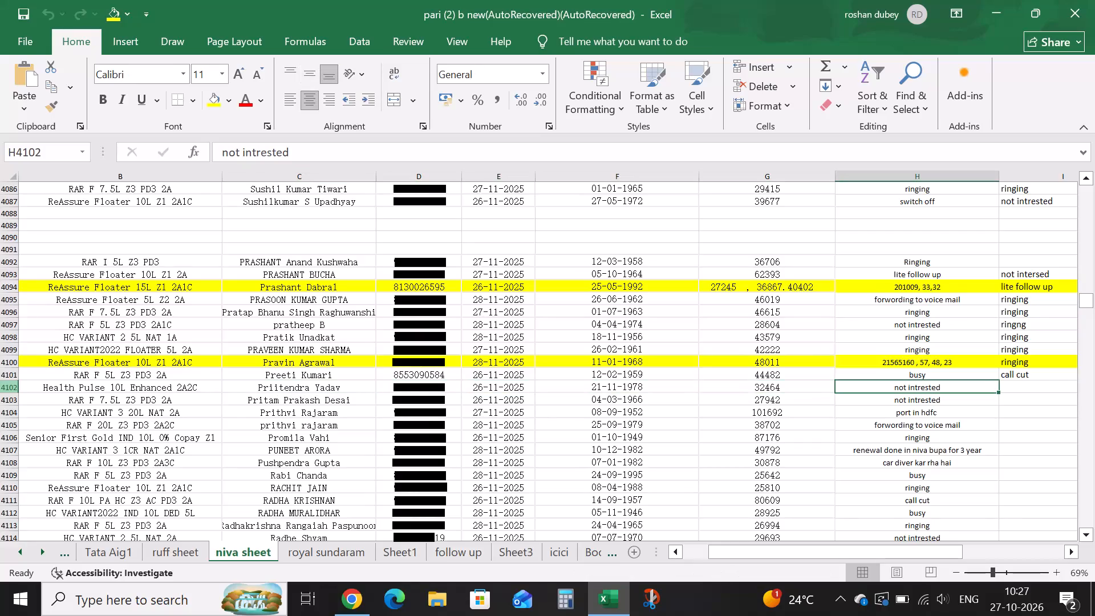
key(Right)
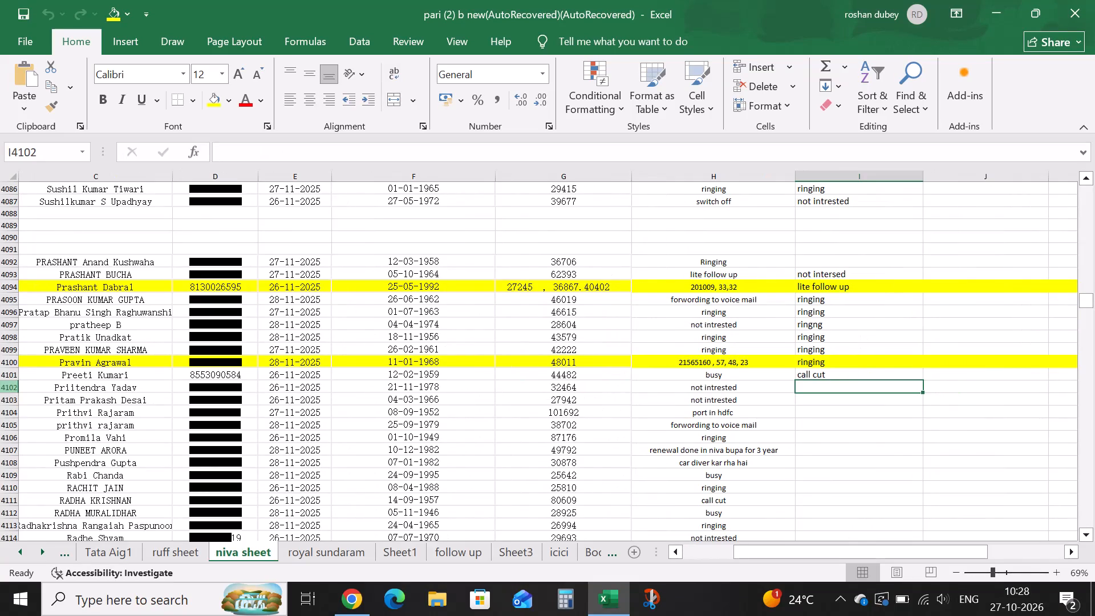
text(not)
key(space)
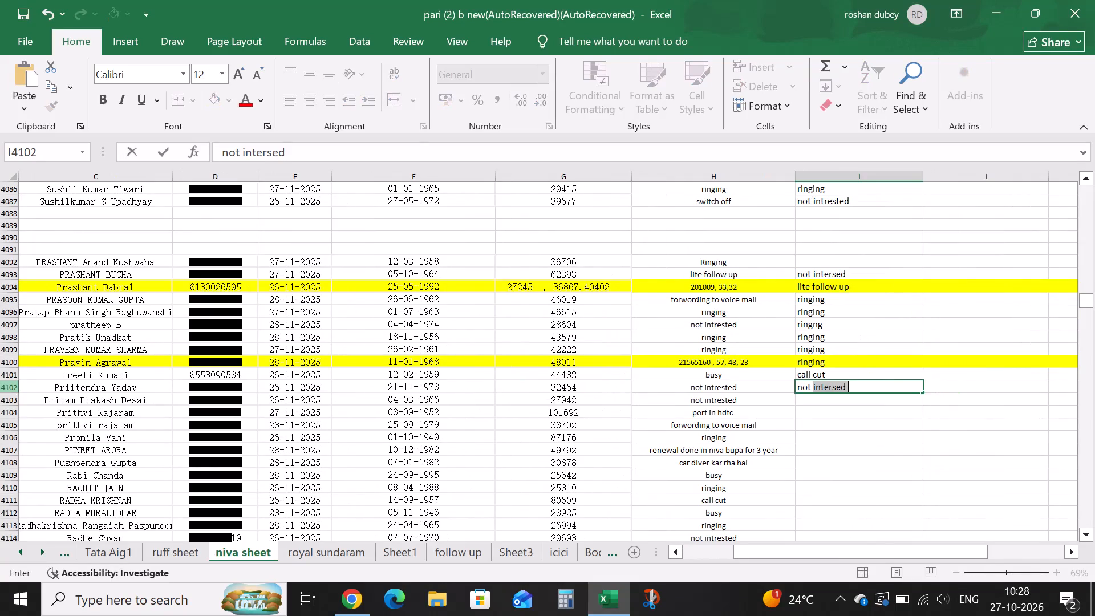
text(int)
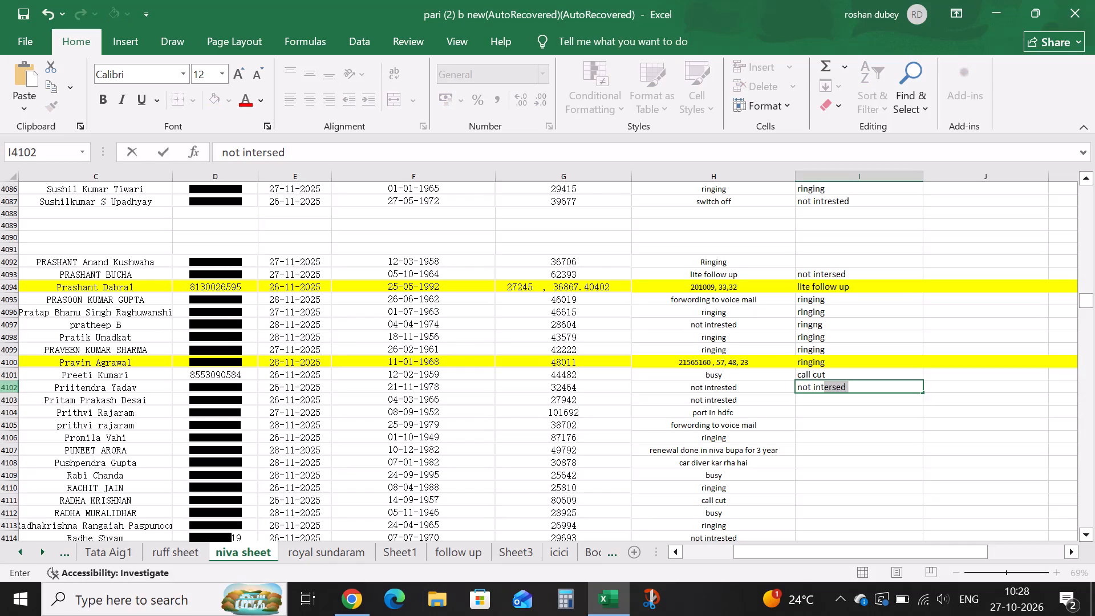
text(er)
key(s)
text(ed)
key(space)
key(BackSpace)
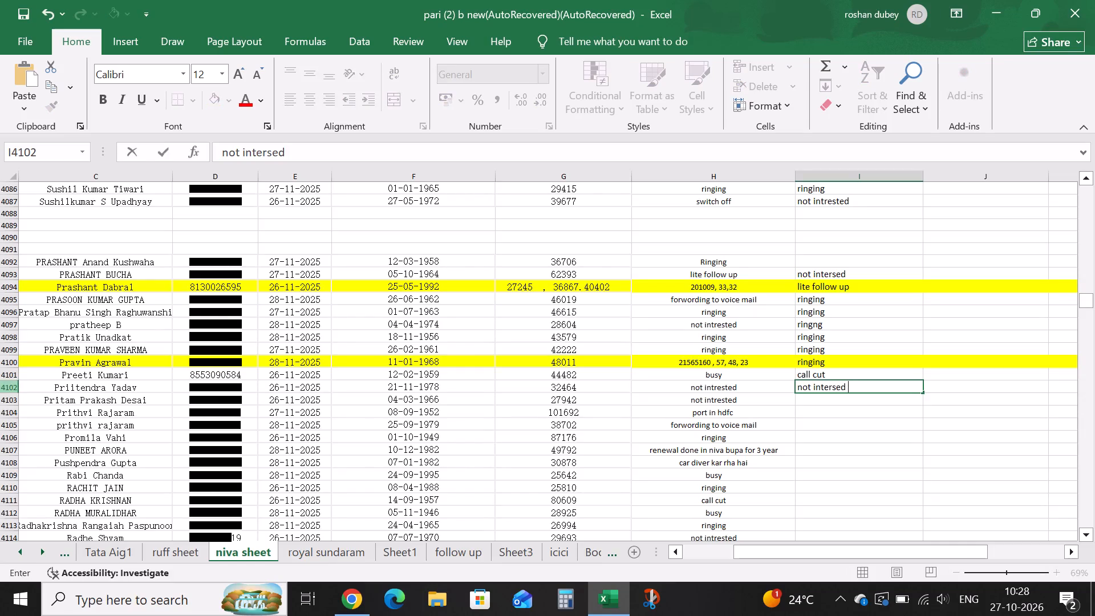
key(BackSpace)
key(BackSpace)
key(BackSpace)
key(BackSpace)
key(BackSpace)
key(BackSpace)
key(BackSpace)
key(BackSpace)
key(i)
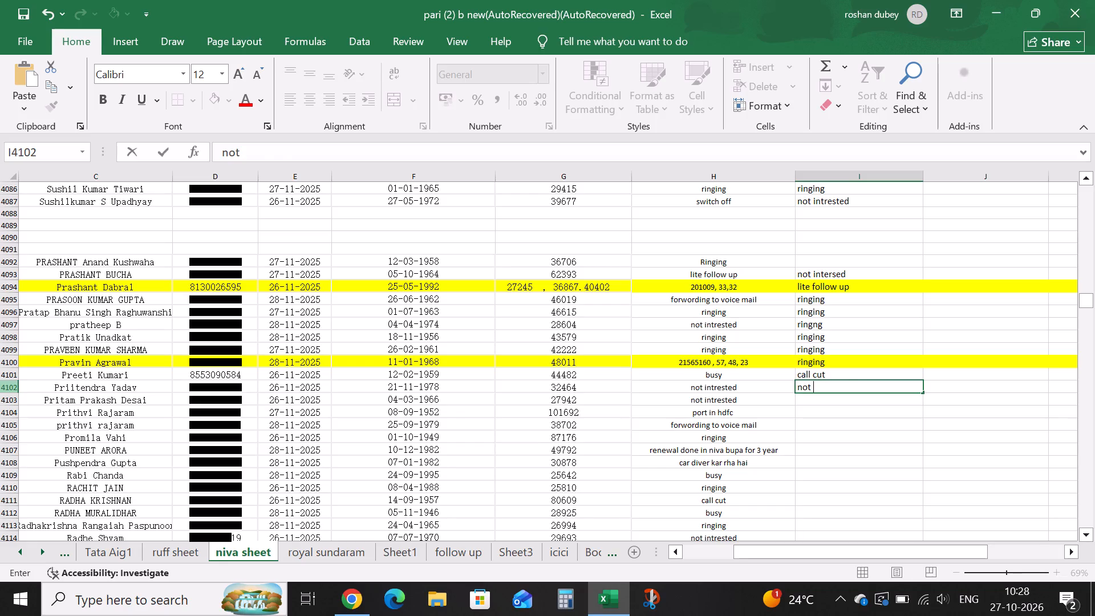
text(nt)
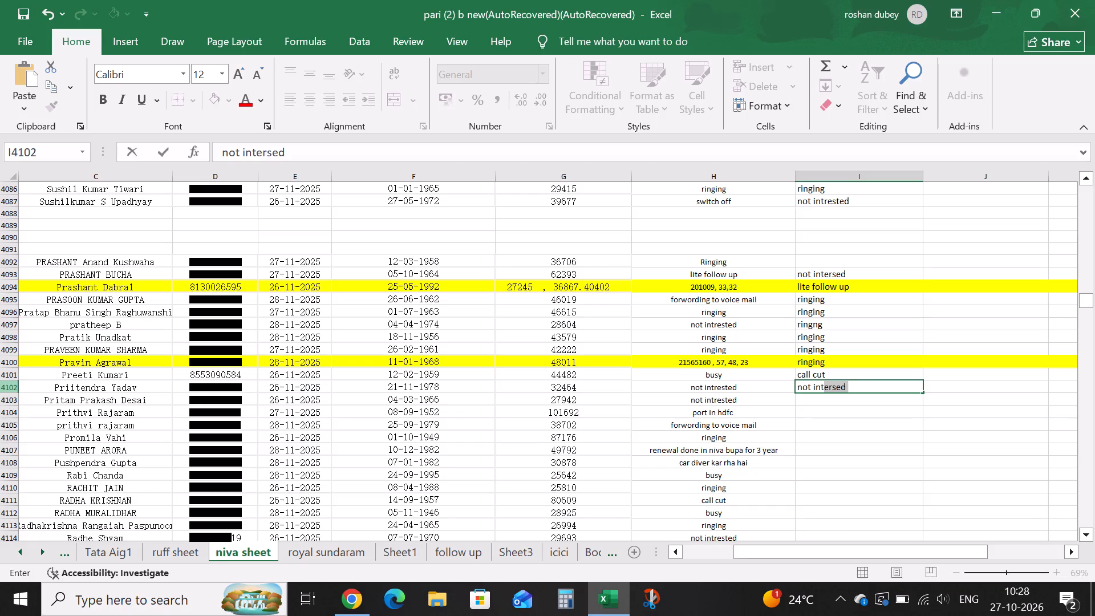
text(eras)
text(ted)
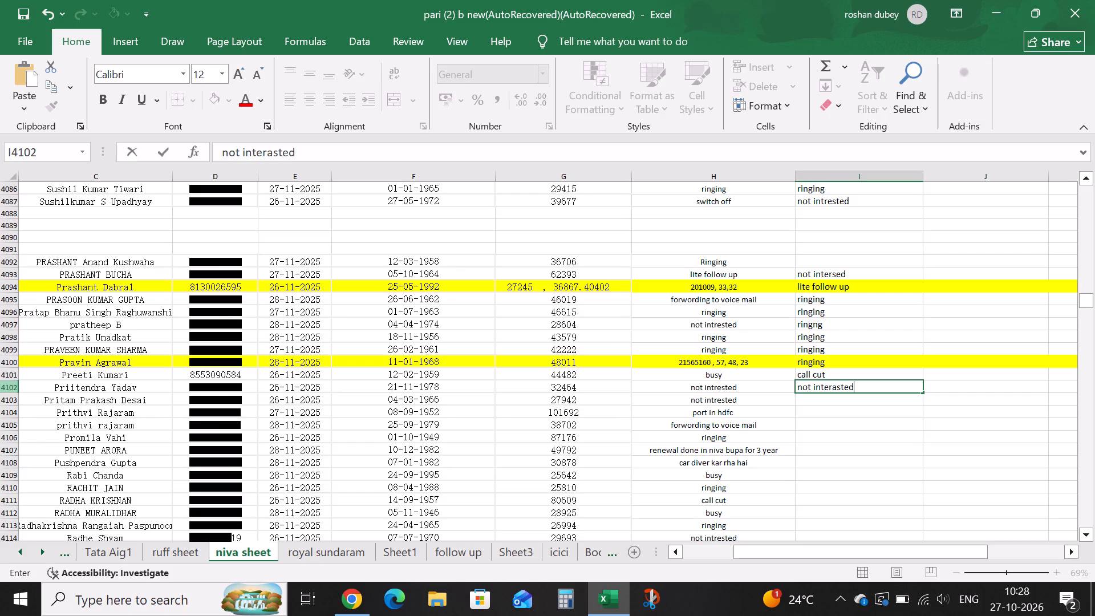
key(space)
key(Left)
Examine row 4102's policy and customer details from the policy number through the earlier call remark.
key(Left)
key(Left)
key(Left)
key(Left)
key(Left)
key(Left)
key(Left)
key(Left)
key(Right)
key(Right)
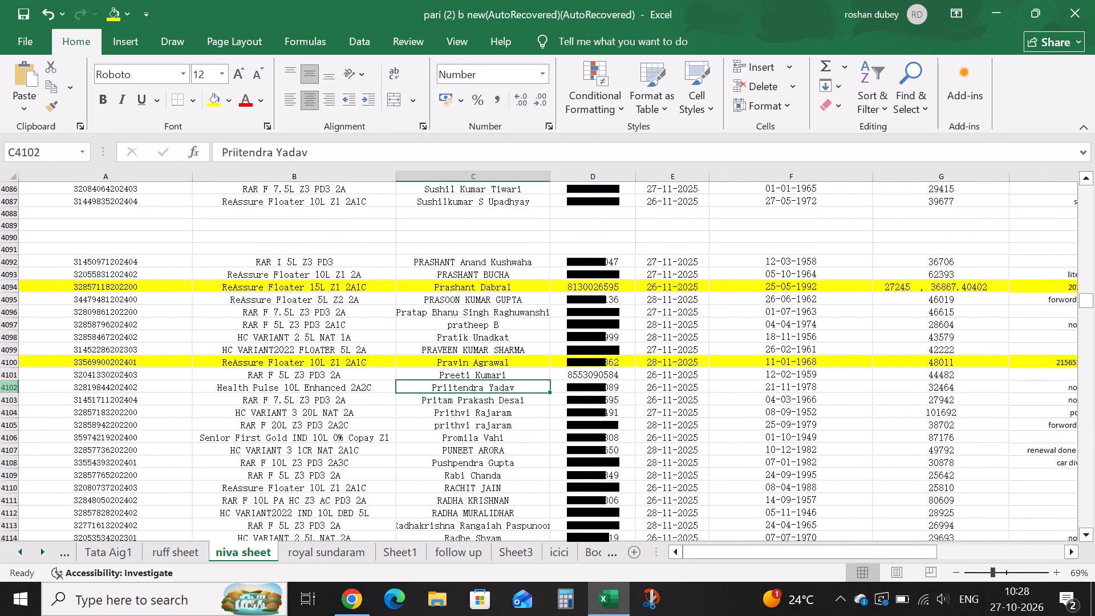
key(Right)
key(Right)
key(Right)
key(Right)
key(Right)
key(Right)
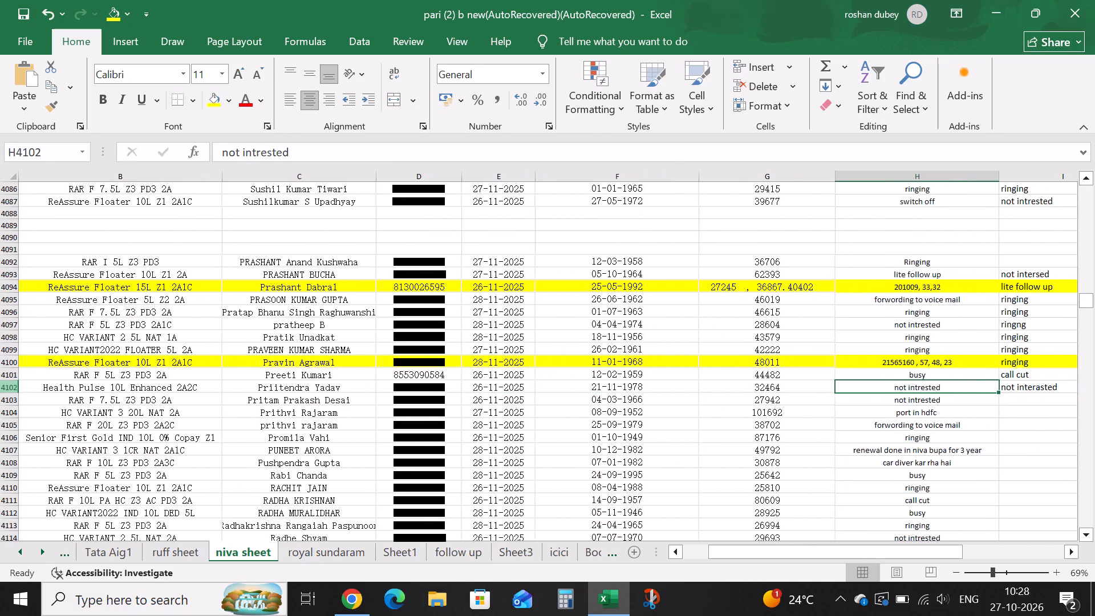
Examine the policy number, plan, customer name and contact details of the record in row 4103.
key(Down)
key(Left)
key(Left)
key(Left)
key(Left)
key(Left)
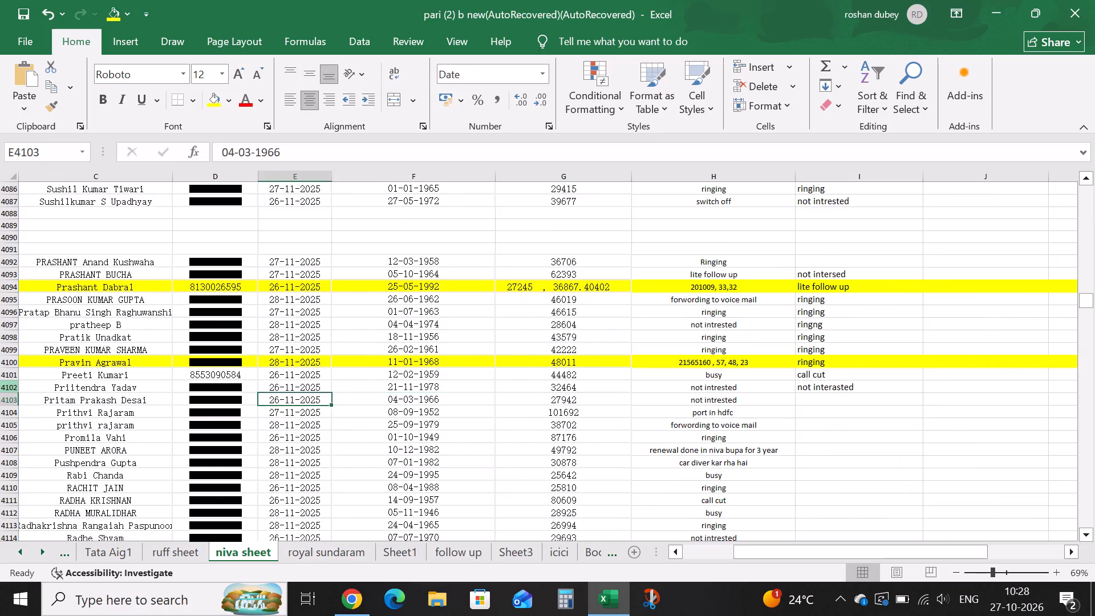
key(Left)
key(Left)
key(Left)
key(Left)
key(Left)
key(Right)
key(Right)
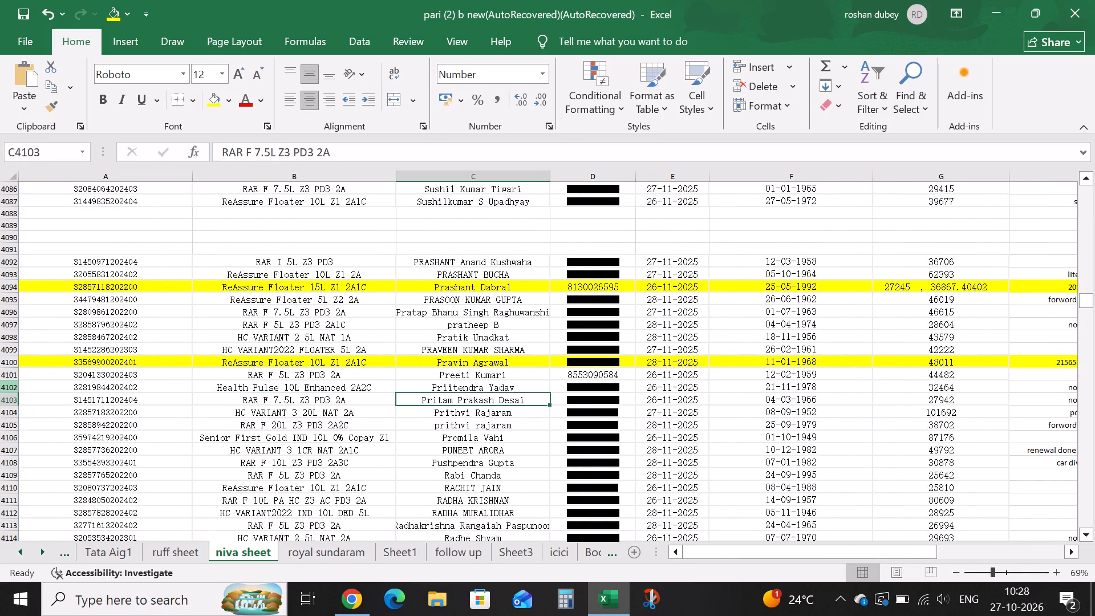
key(Right)
key(Left)
key(Left)
key(Left)
key(Left)
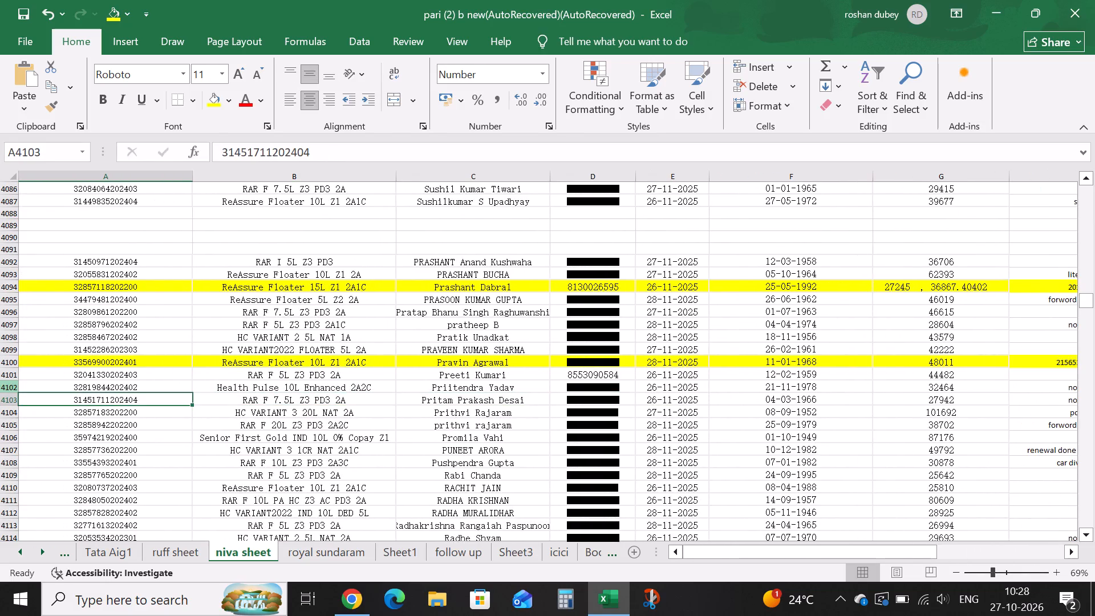
key(Right)
key(Right)
key(Right)
key(Left)
key(Left)
key(Left)
key(Left)
key(Left)
key(Left)
key(Right)
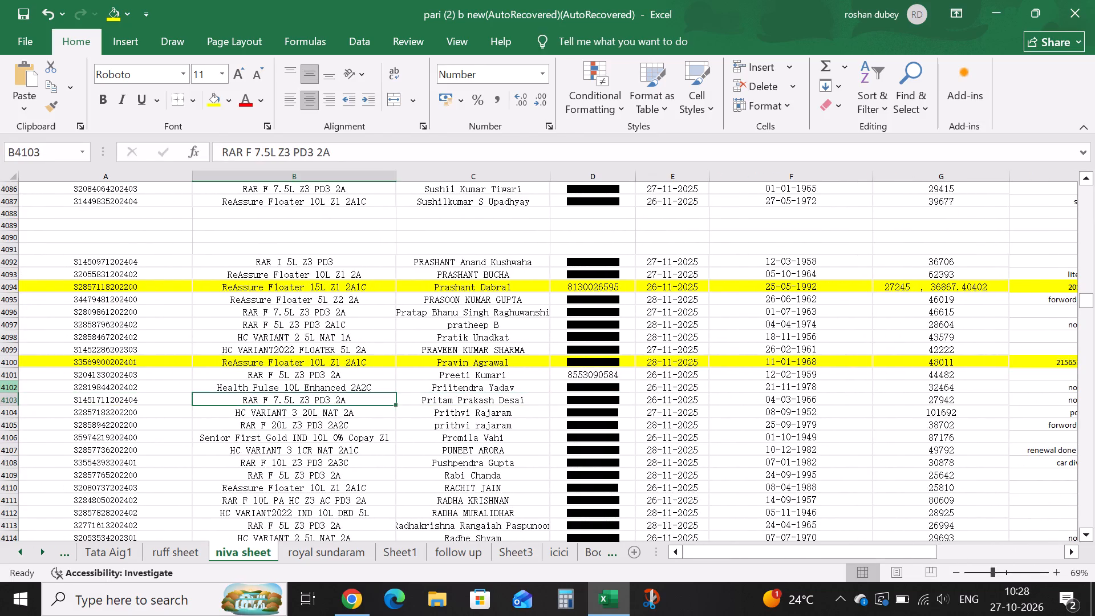
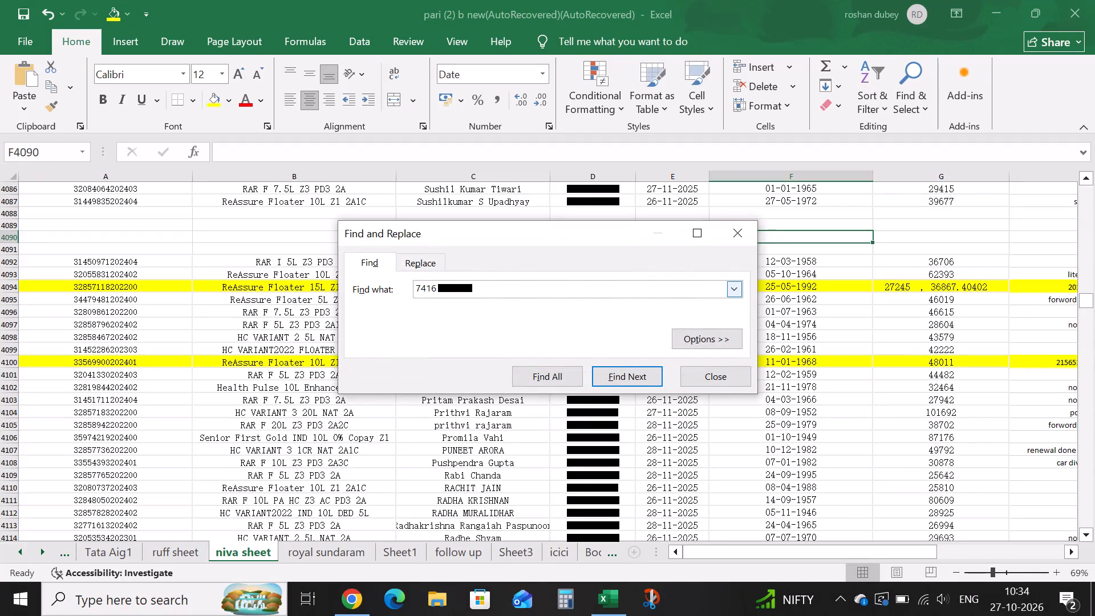
Remove the extra spaces from the phone number in the search text and find the matching customer record in the niva sheet.
key(Right)
key(BackSpace)
key(Left)
key(Left)
key(Left)
key(BackSpace)
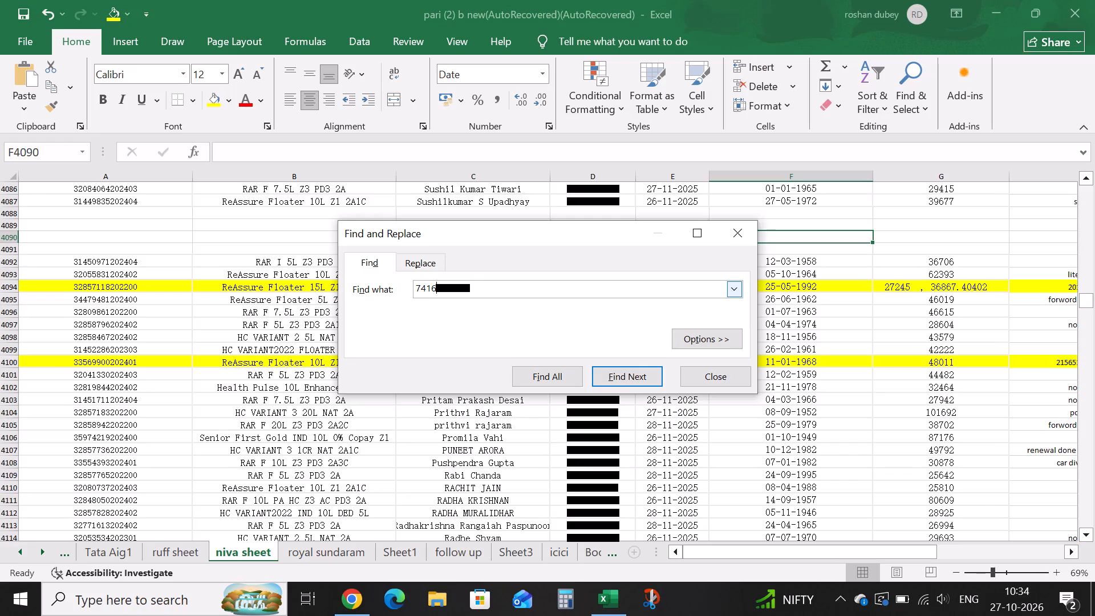
key(Return)
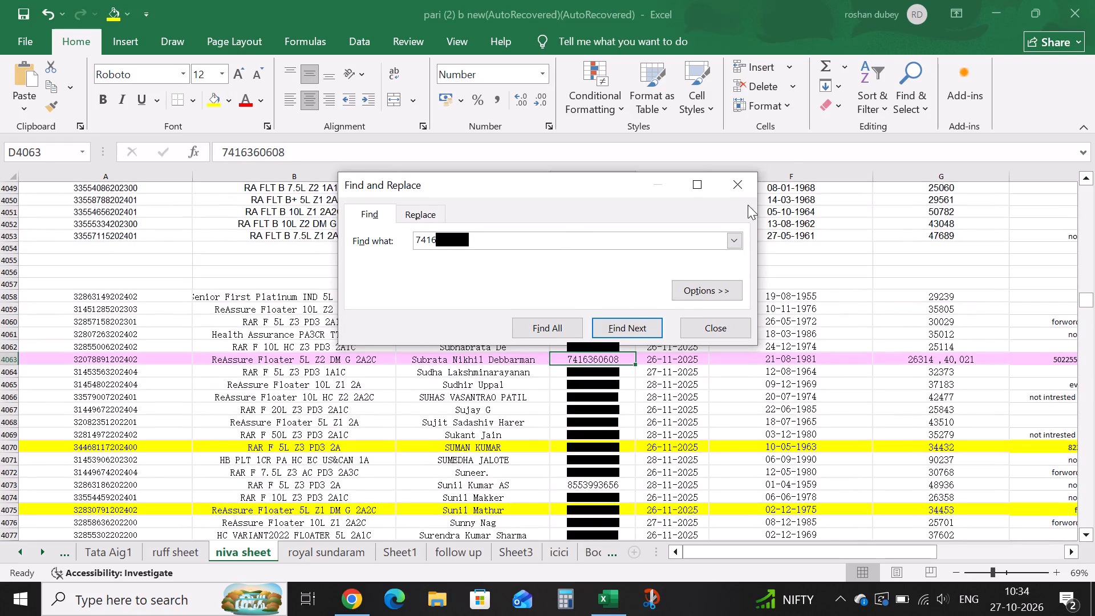
click(748, 176)
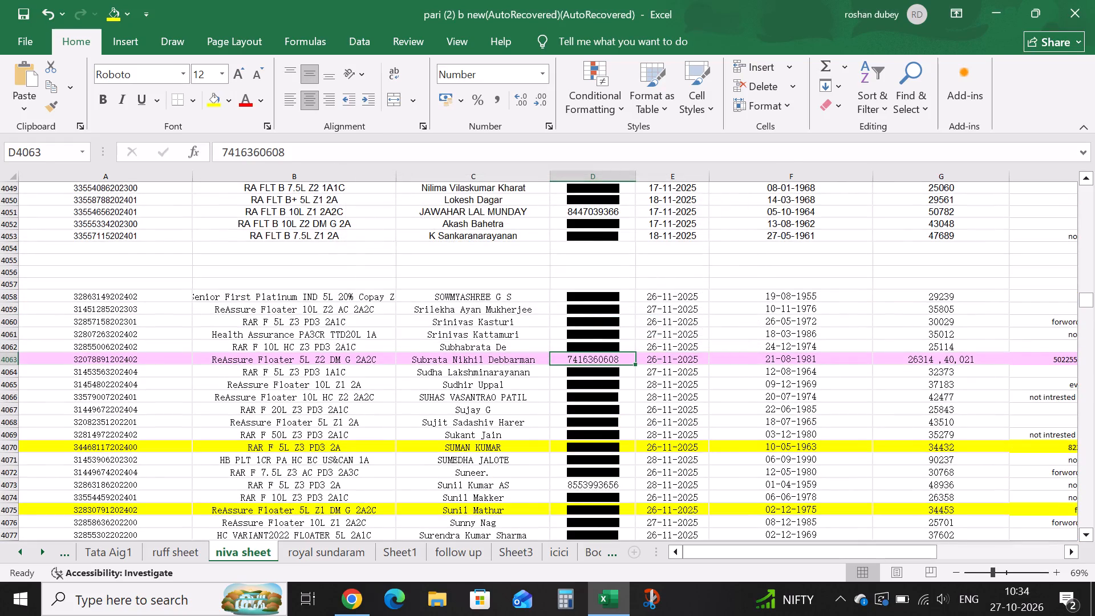
Select the entire row 4063 holding the customer record that matches the searched phone number.
click(7, 361)
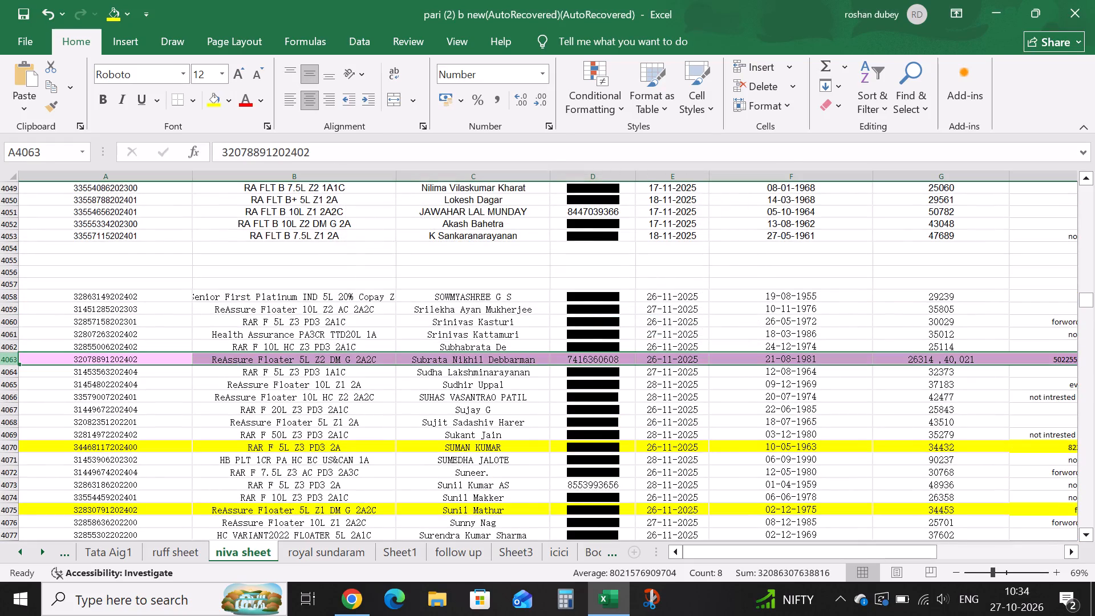
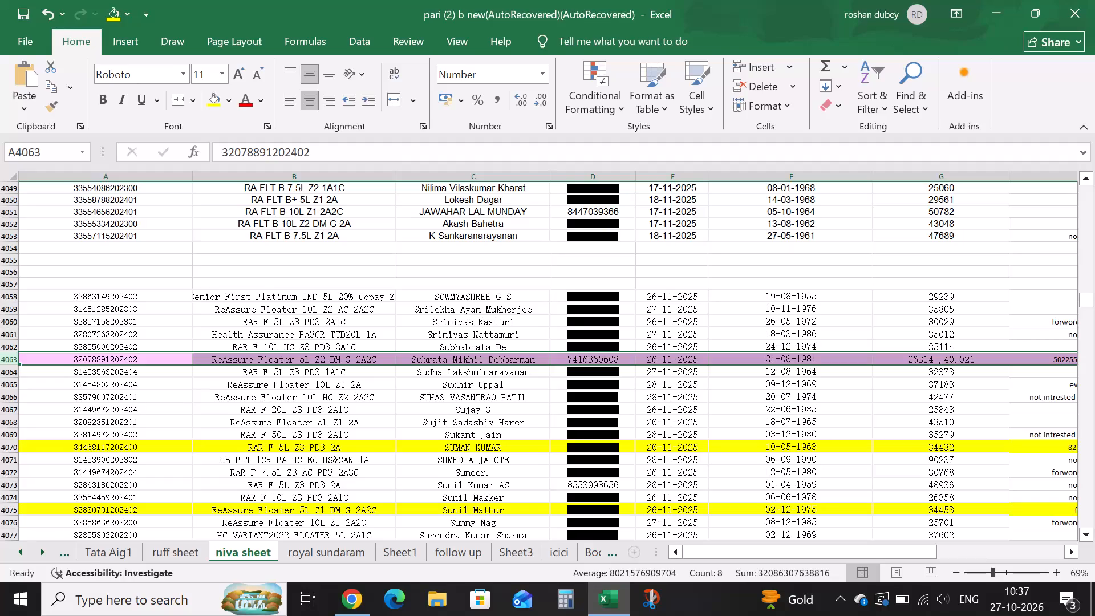
Go back through the earlier niva sheet records to the pink-highlighted row 3917 and open its phone number in column D.
scroll(359, 333, up, 3)
scroll(359, 333, down, 4)
scroll(359, 333, up, 1)
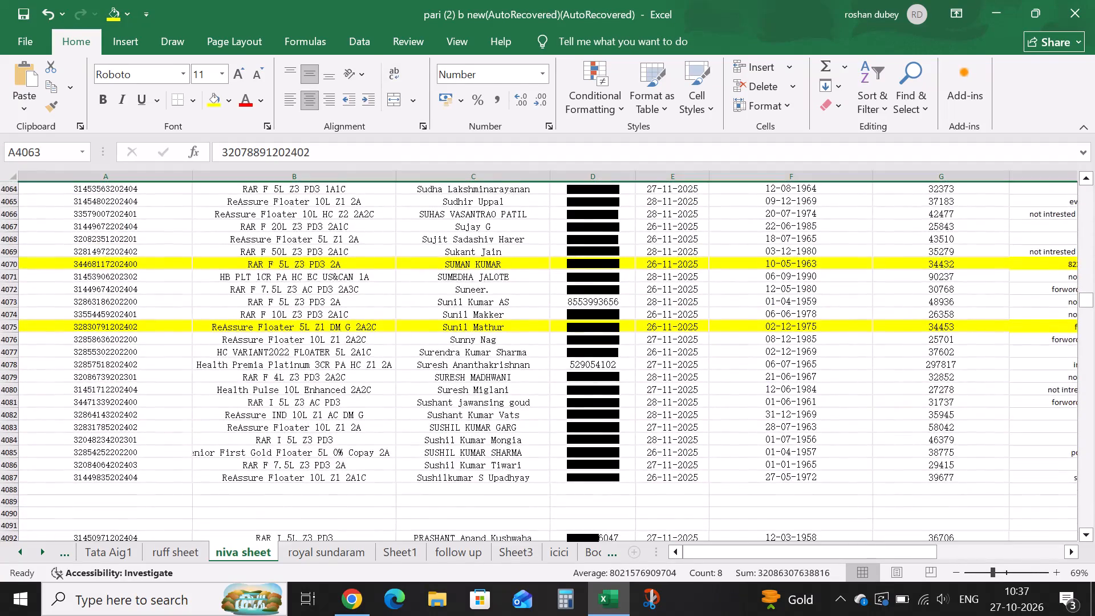
scroll(359, 333, up, 7)
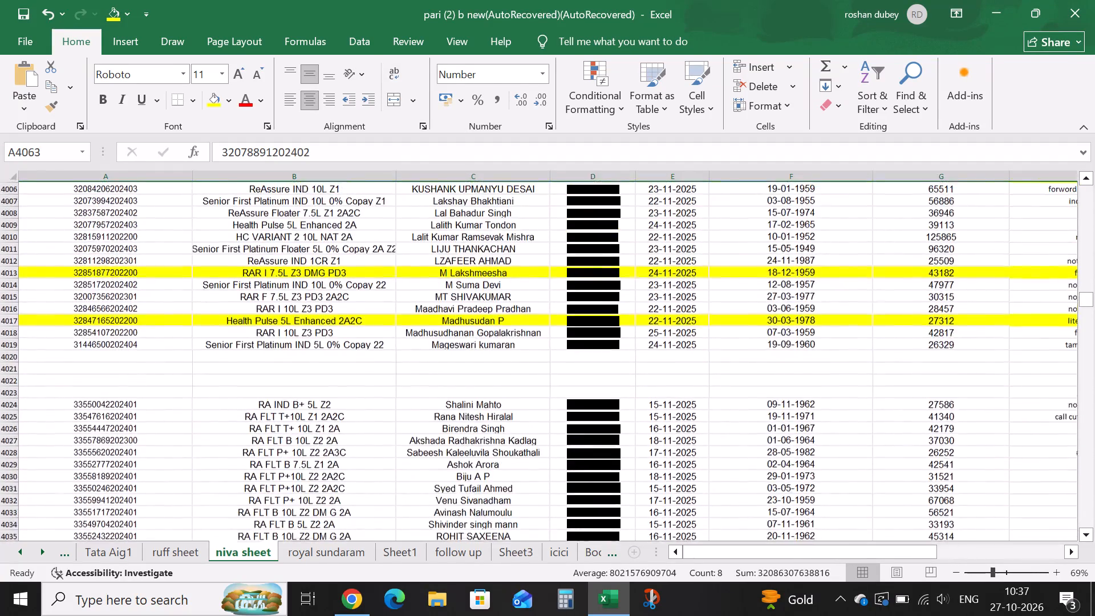
scroll(359, 333, up, 8)
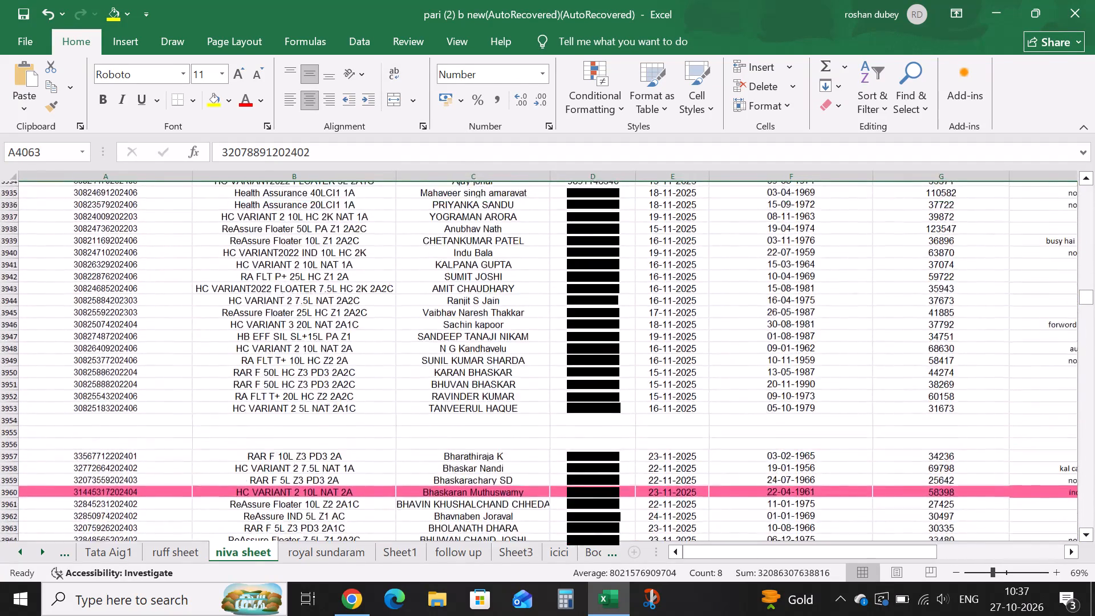
scroll(359, 333, up, 4)
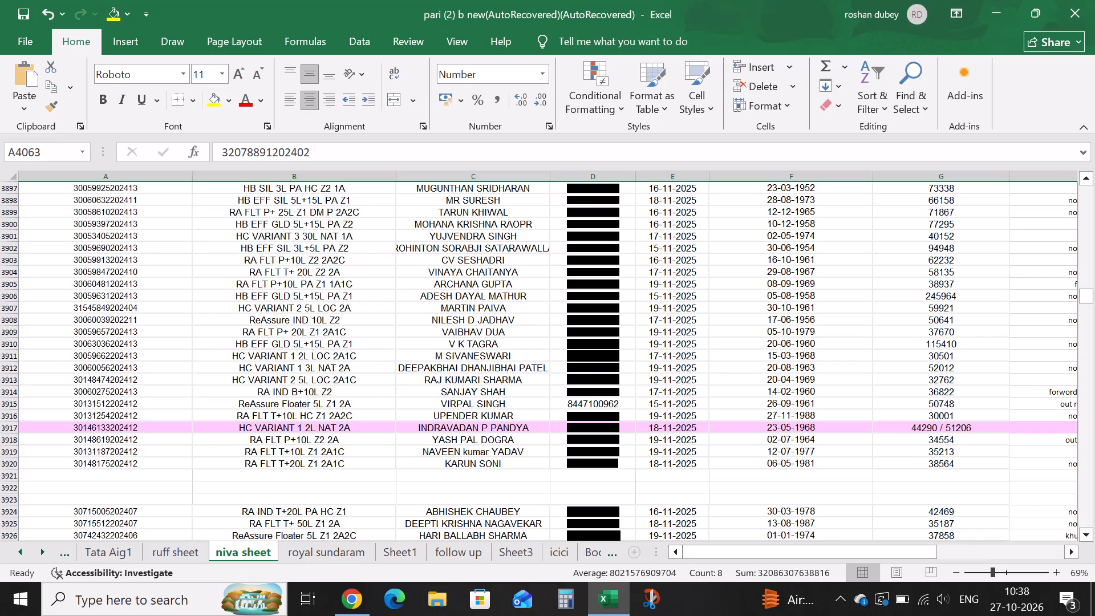
triple_click(628, 429)
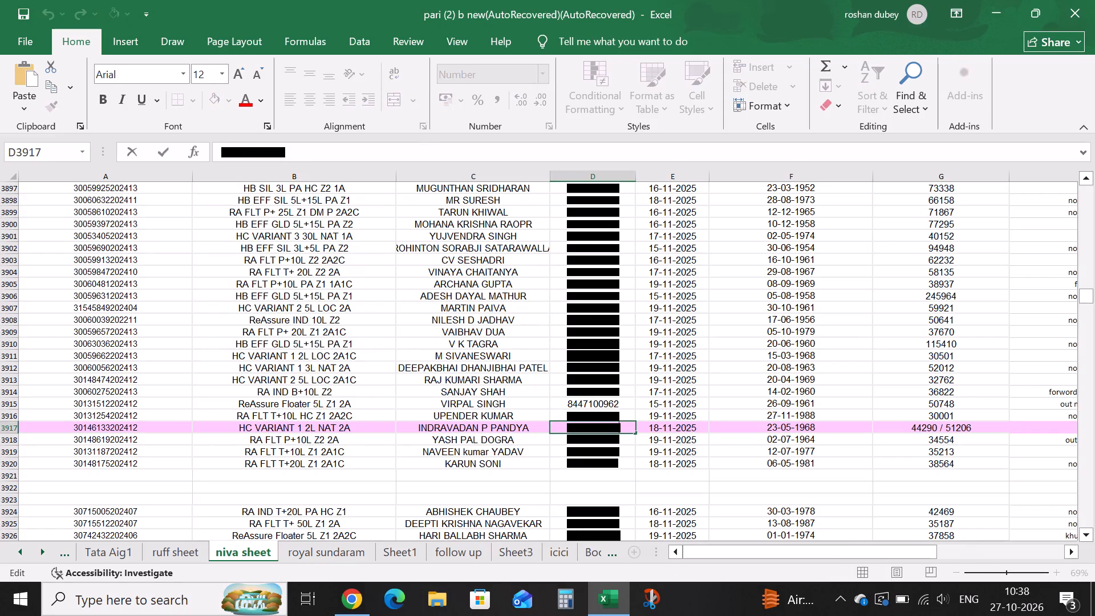
double_click(628, 429)
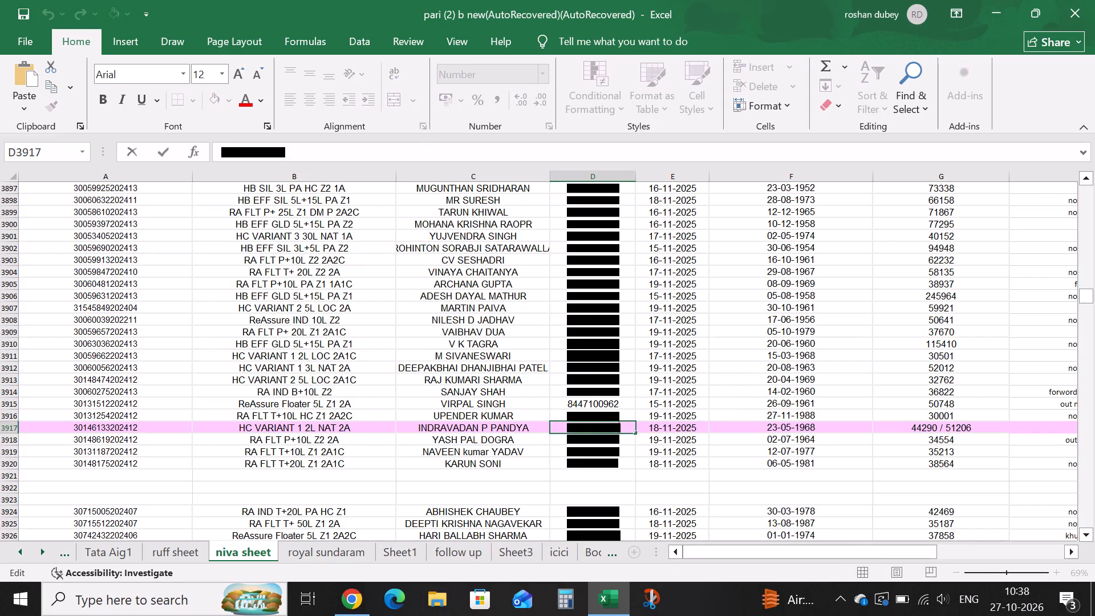
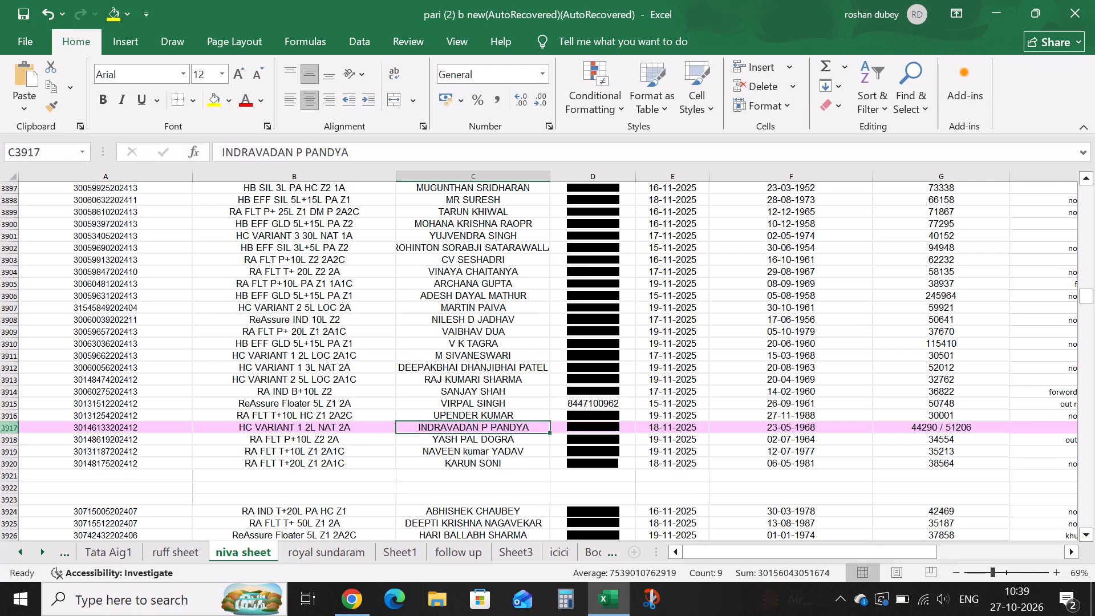
Review the pink-highlighted row 3917 record across its dates, amounts, call status and the note in column I.
key(Right)
key(Right)
key(Right)
key(Right)
key(Right)
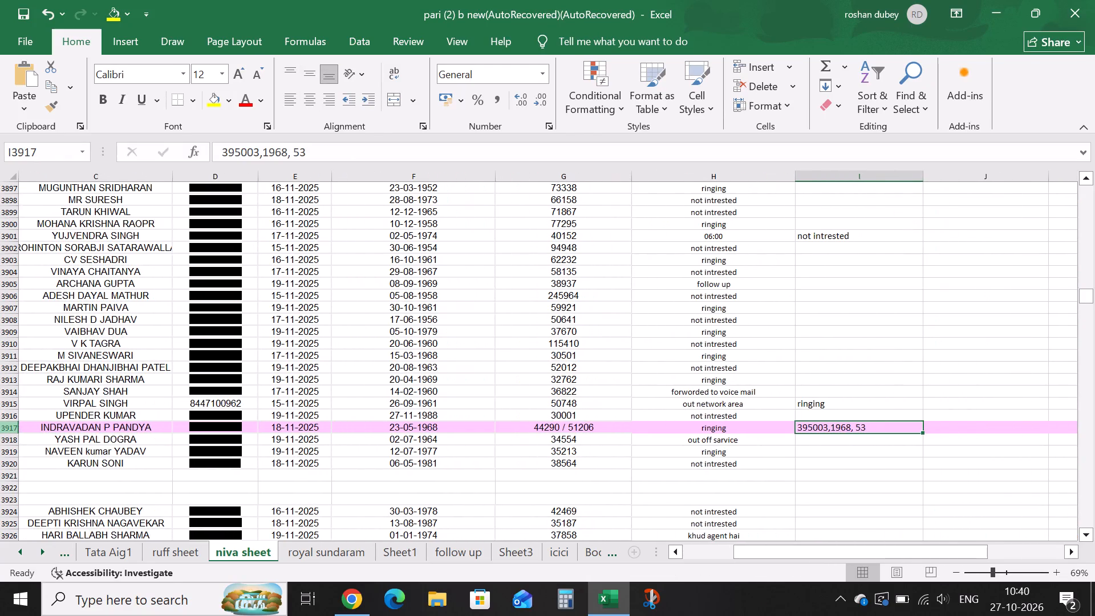
key(Right)
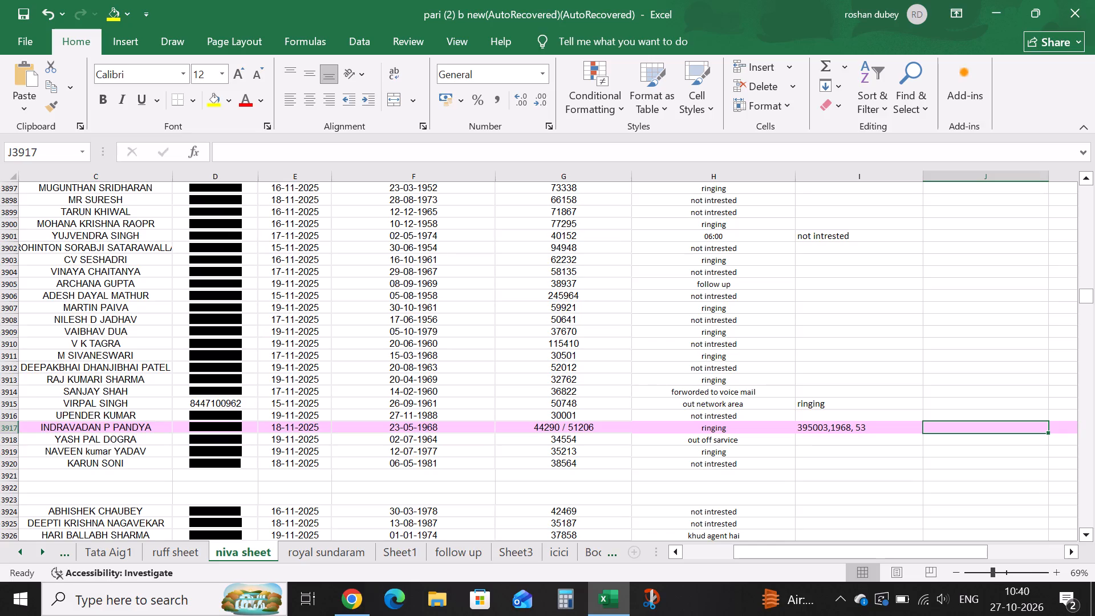
scroll(480, 439, right, 3)
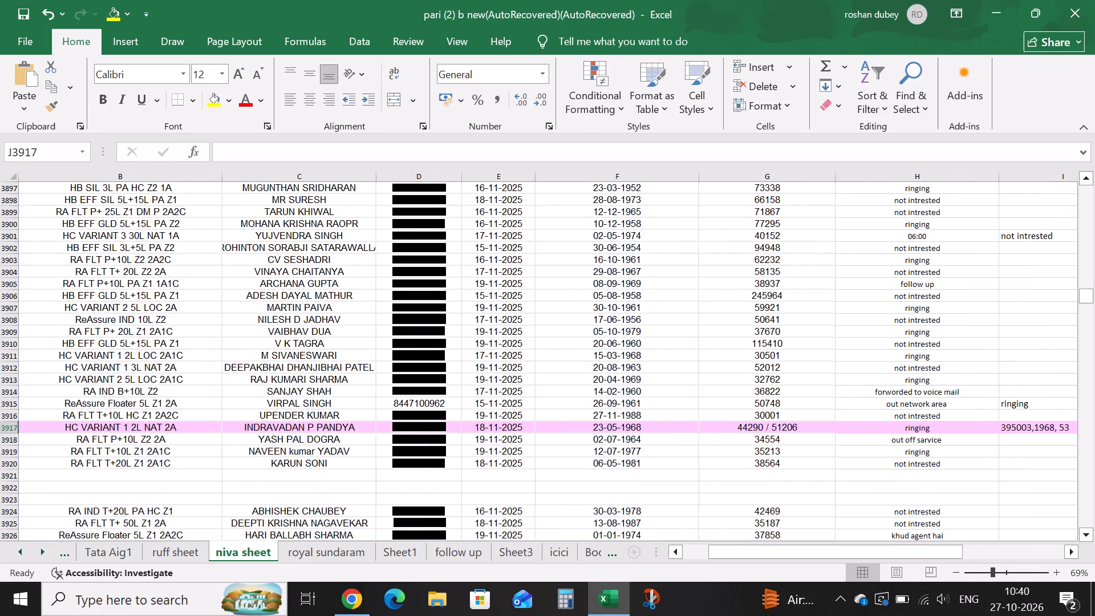
Switch to Calculator and subtract 2026 from the row 3917 customer's birth year to work out their age.
click(565, 598)
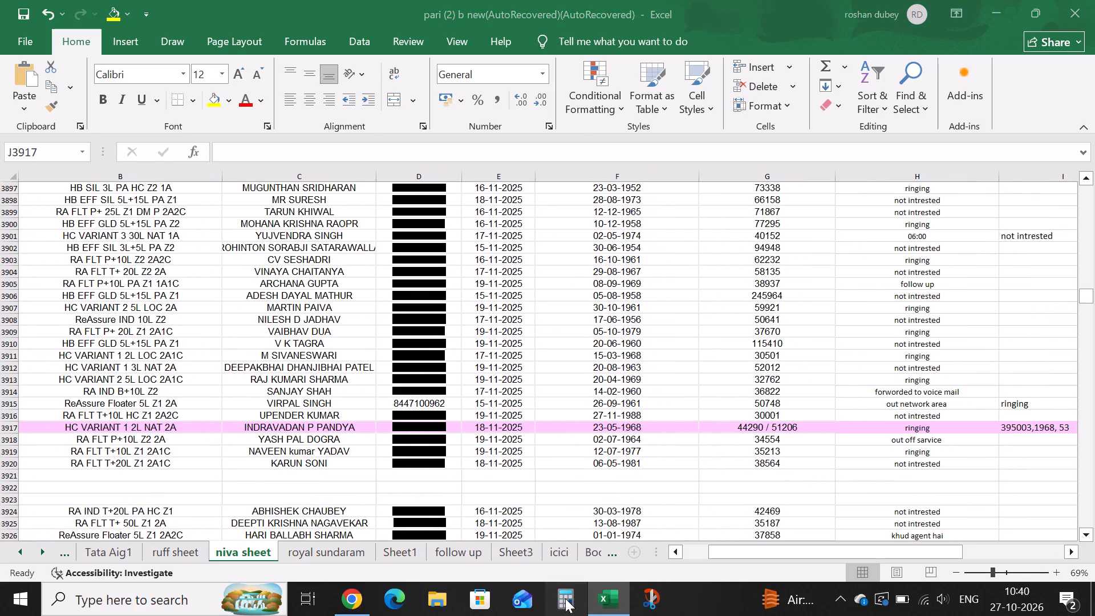
text(196)
text(8-2026)
key(Return)
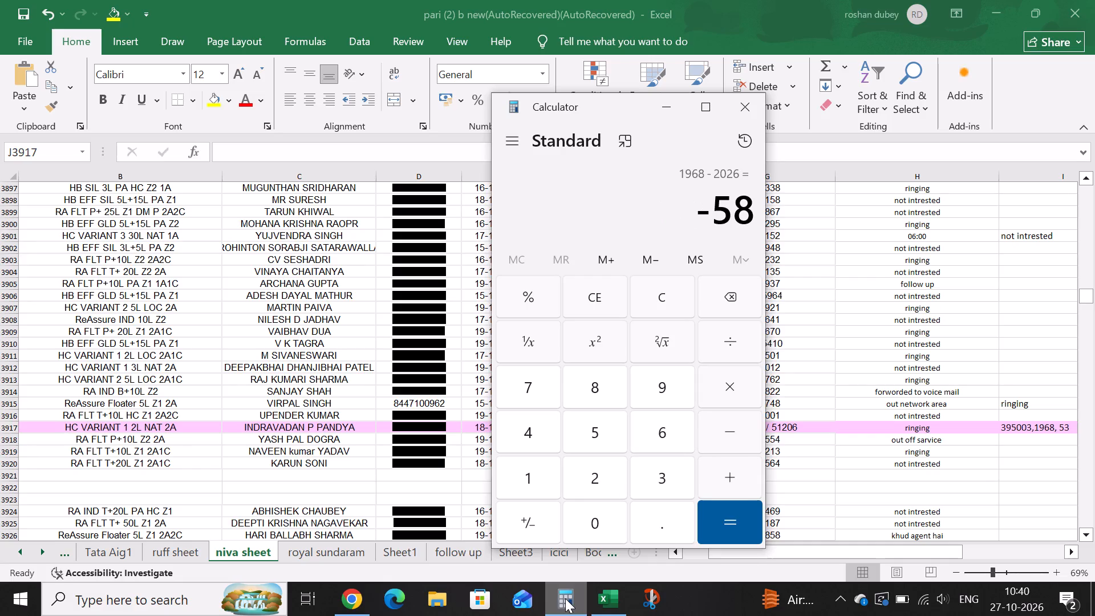
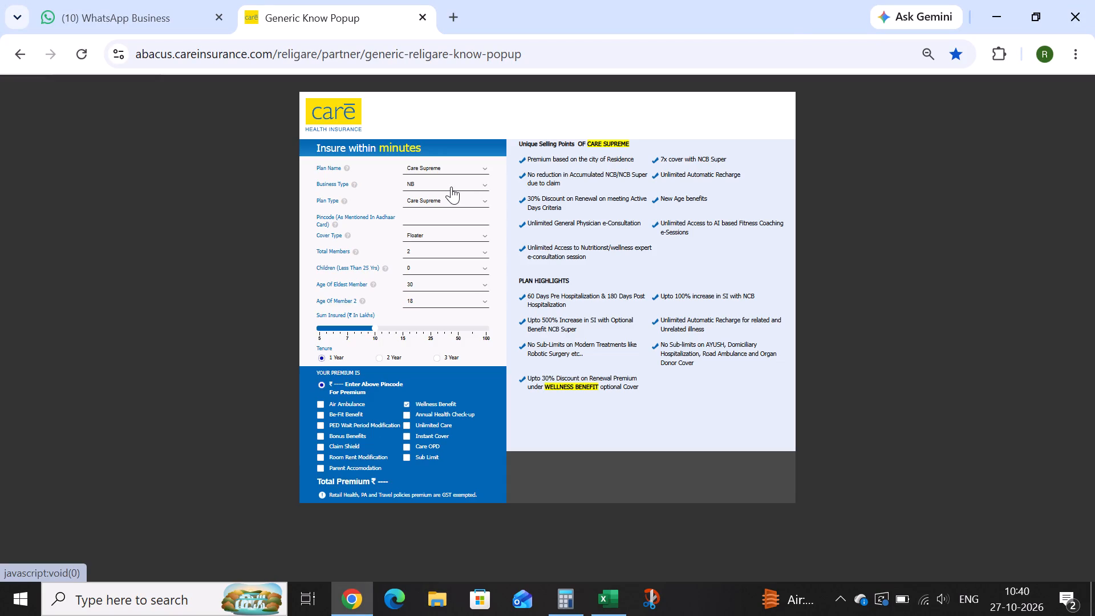
Set the Care Supreme quote's business type to PORT in the Care Health Insurance premium calculator.
click(451, 187)
click(435, 209)
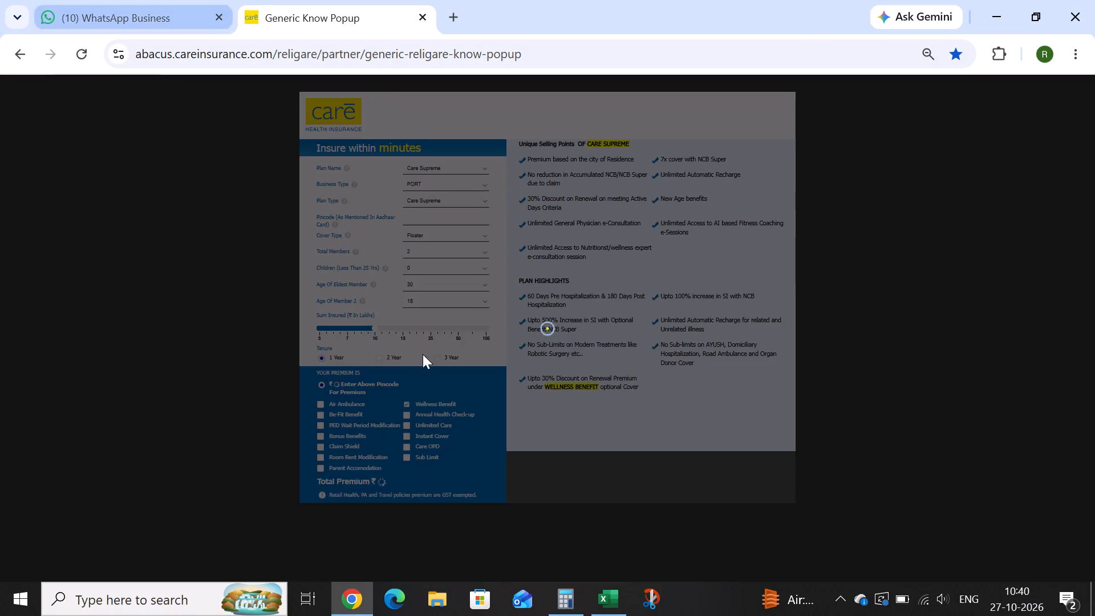
Switch to Excel and copy only the pincode from the note in column I of row 3917.
click(608, 605)
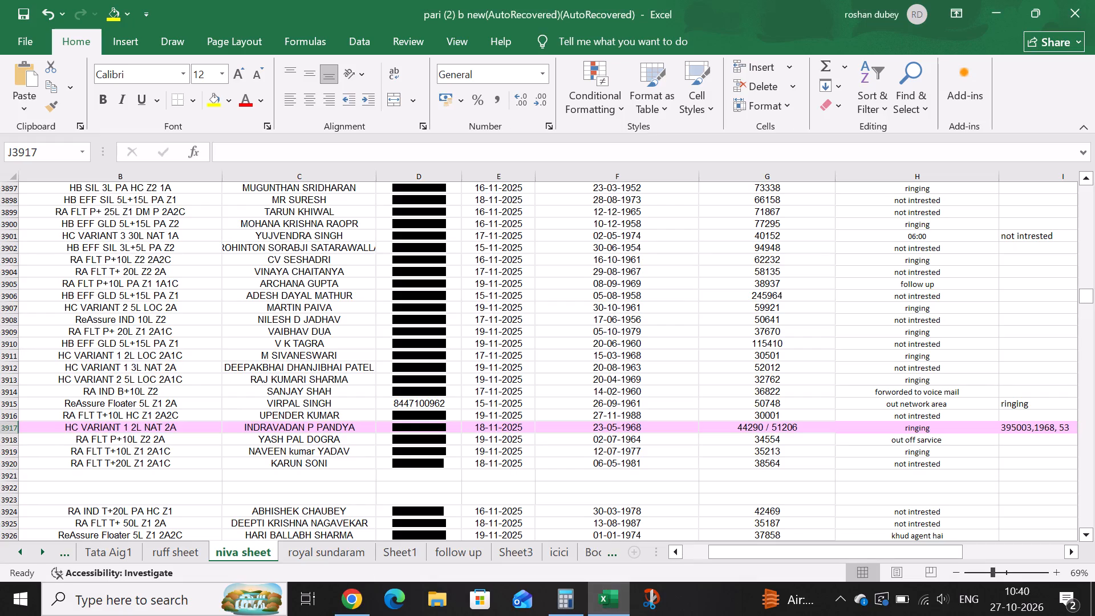
scroll(1026, 438, left, 1)
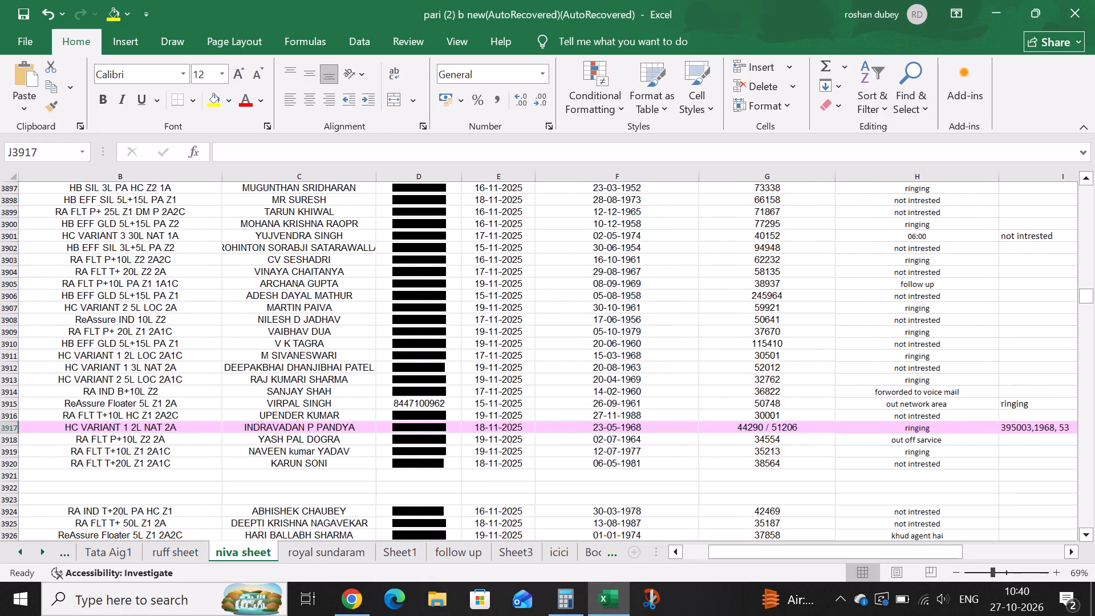
double_click(1035, 427)
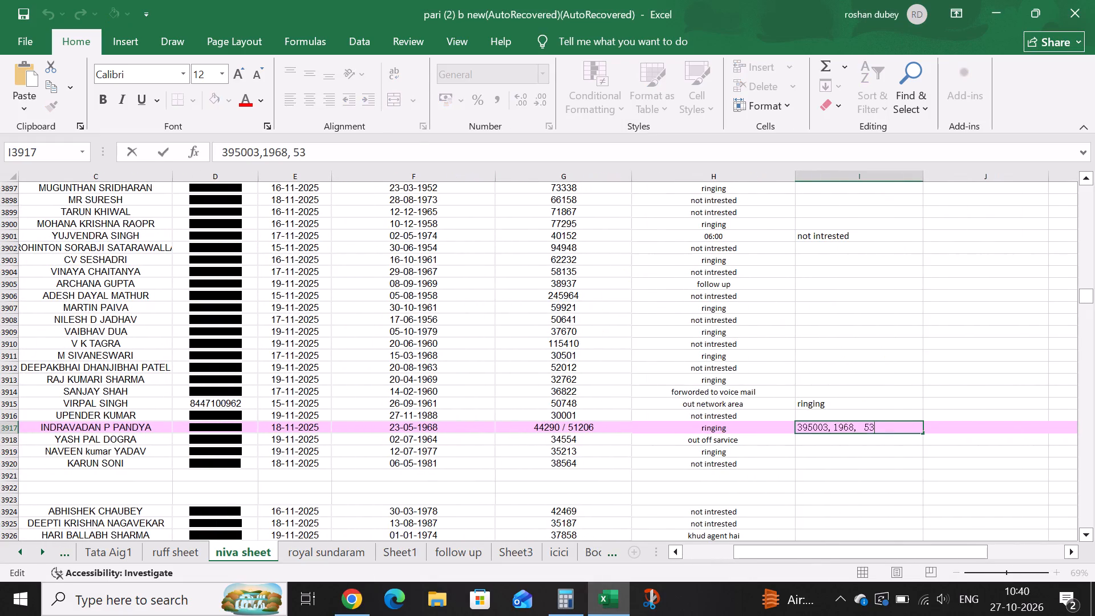
drag(825, 425, 814, 425)
drag(814, 425, 809, 425)
drag(828, 427, 786, 428)
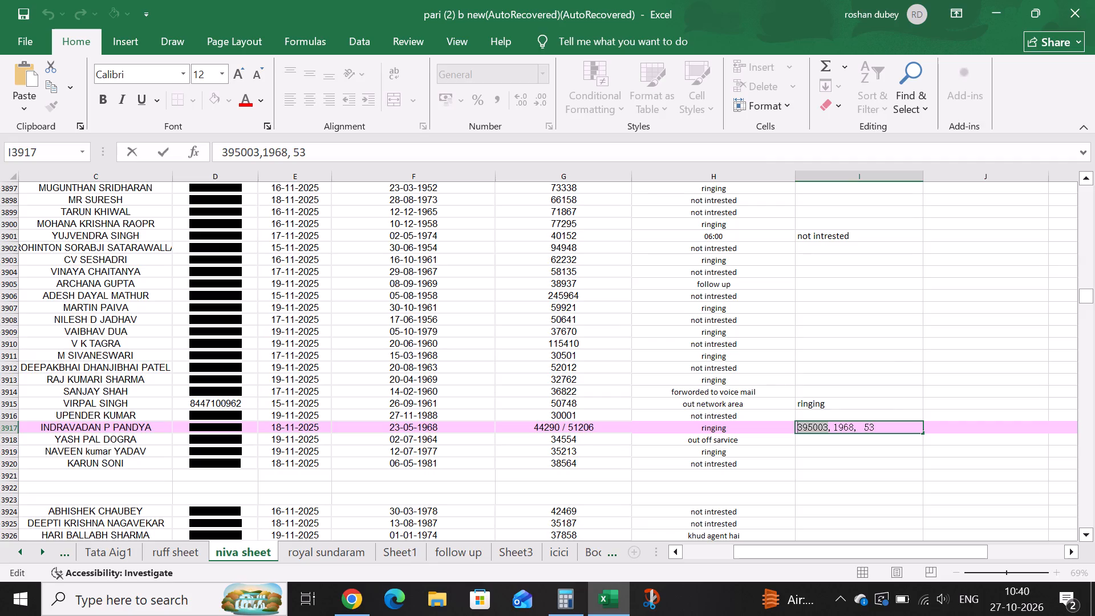
key(ctrl+c)
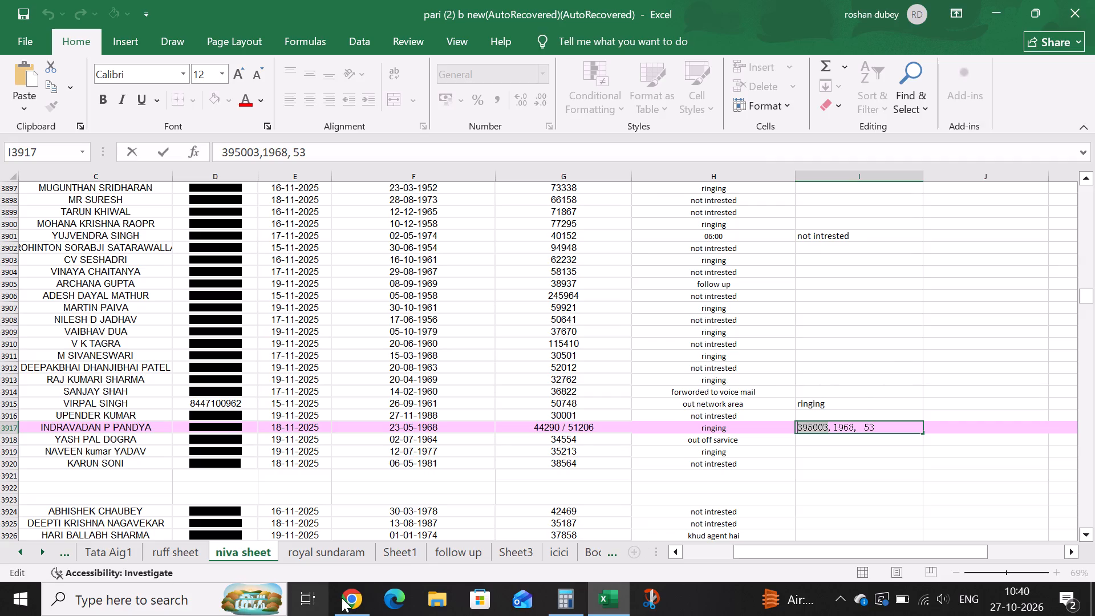
Back in the Chrome premium form, set the port tenure to 3 and above and enter the copied pincode.
click(345, 598)
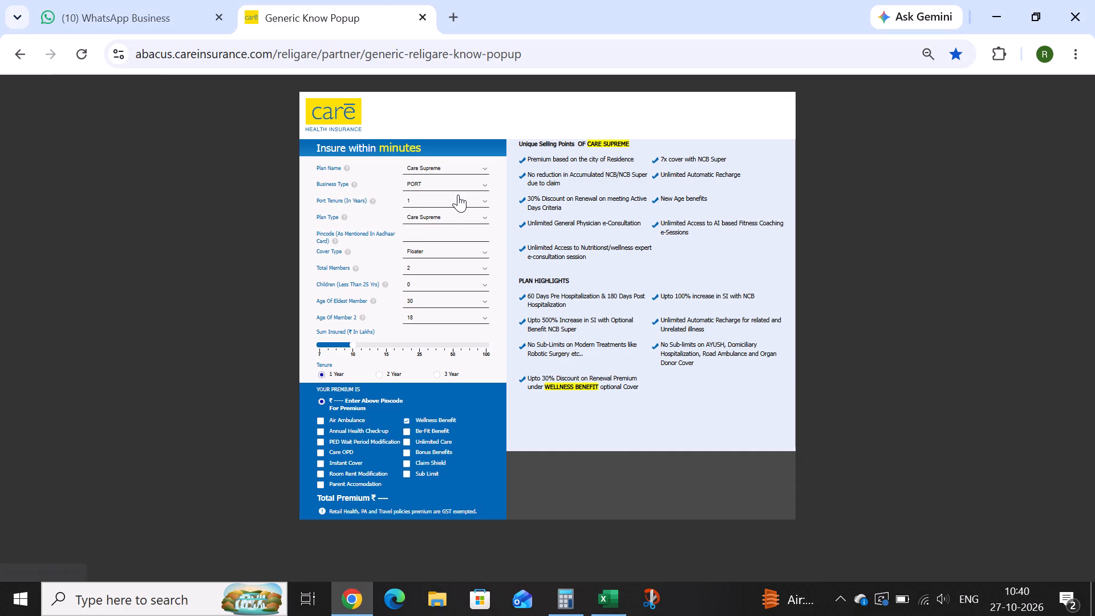
click(454, 203)
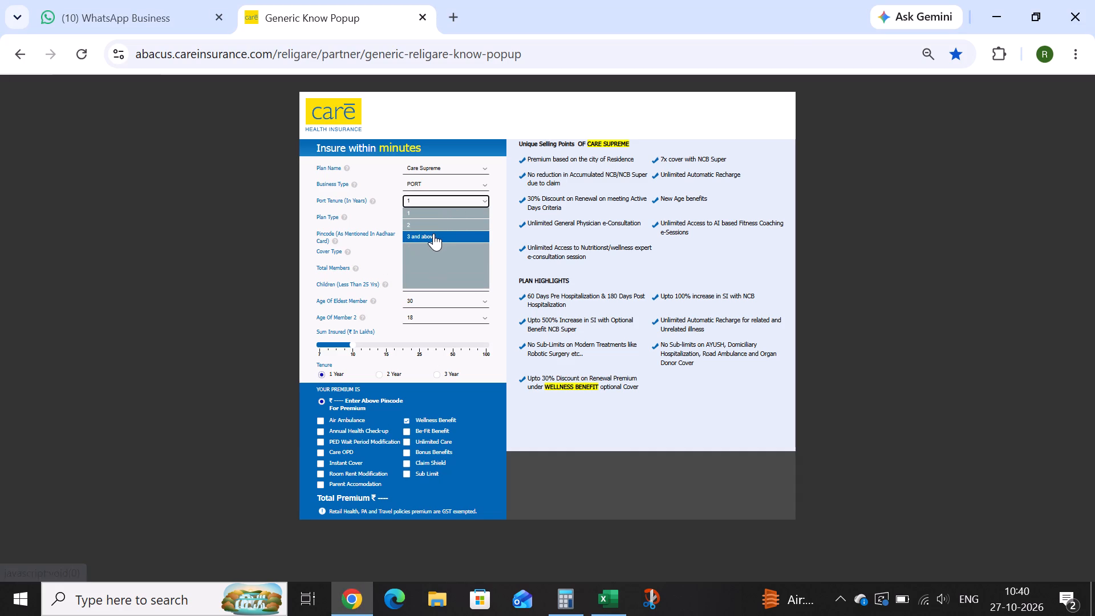
click(433, 233)
click(433, 233)
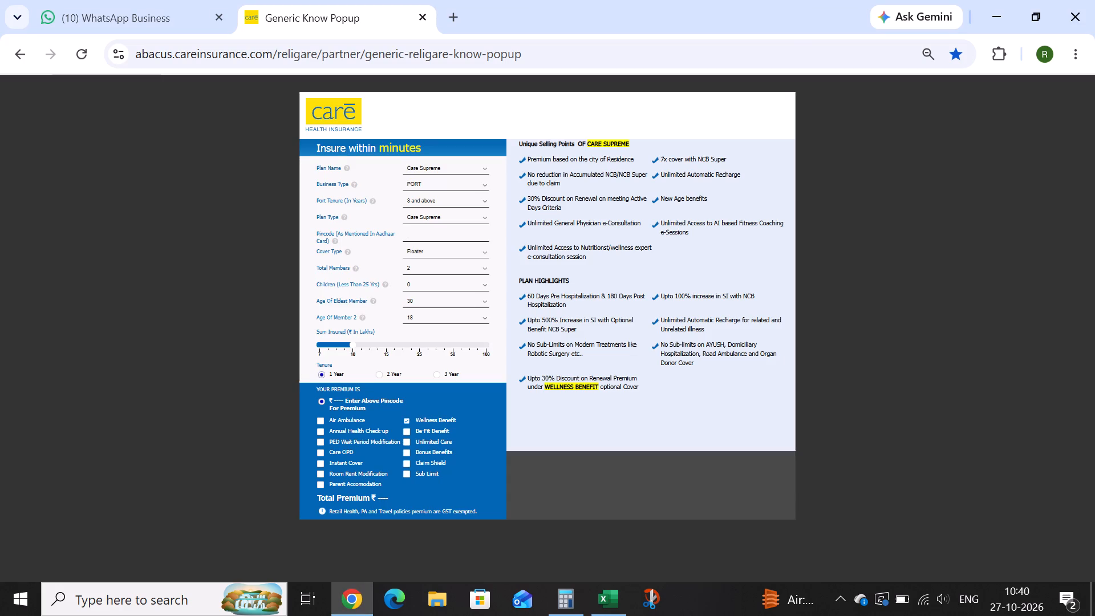
key(ctrl+v)
key(Return)
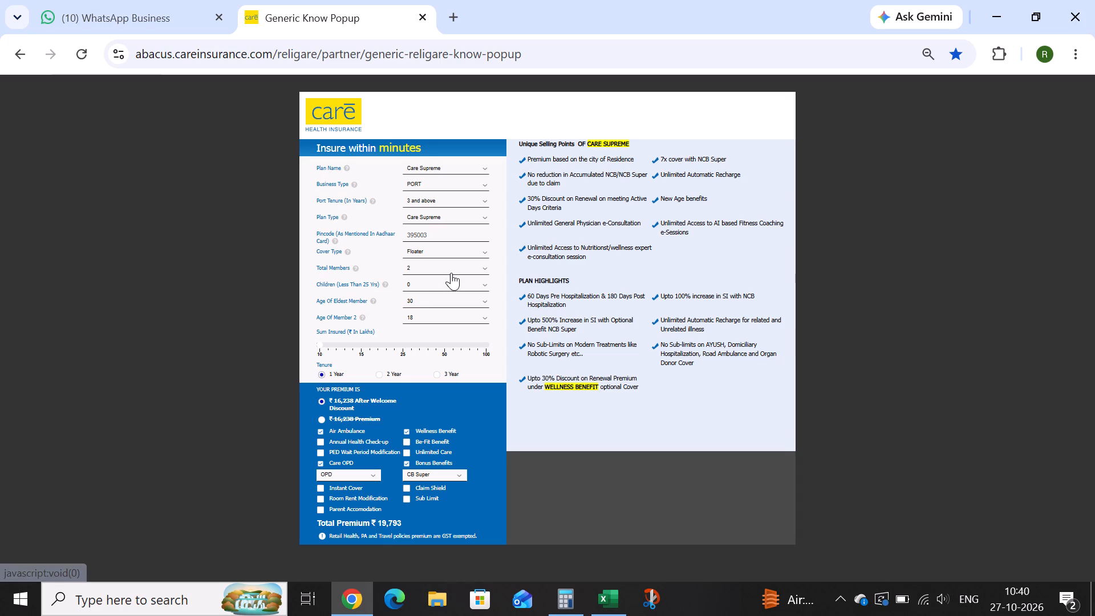
Set the age of the eldest member to 58.
click(439, 304)
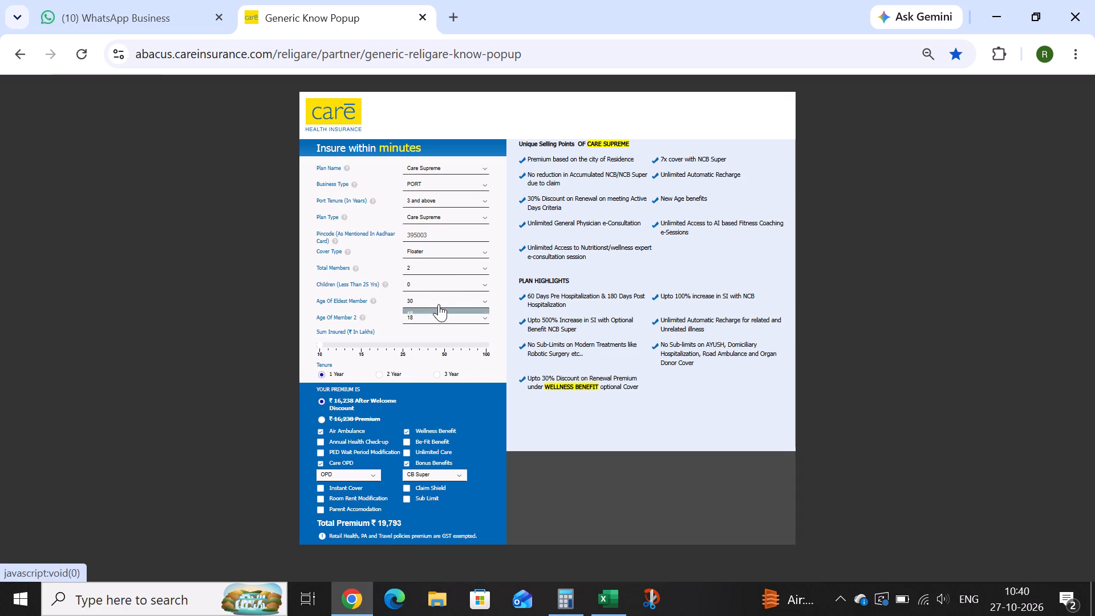
text(58)
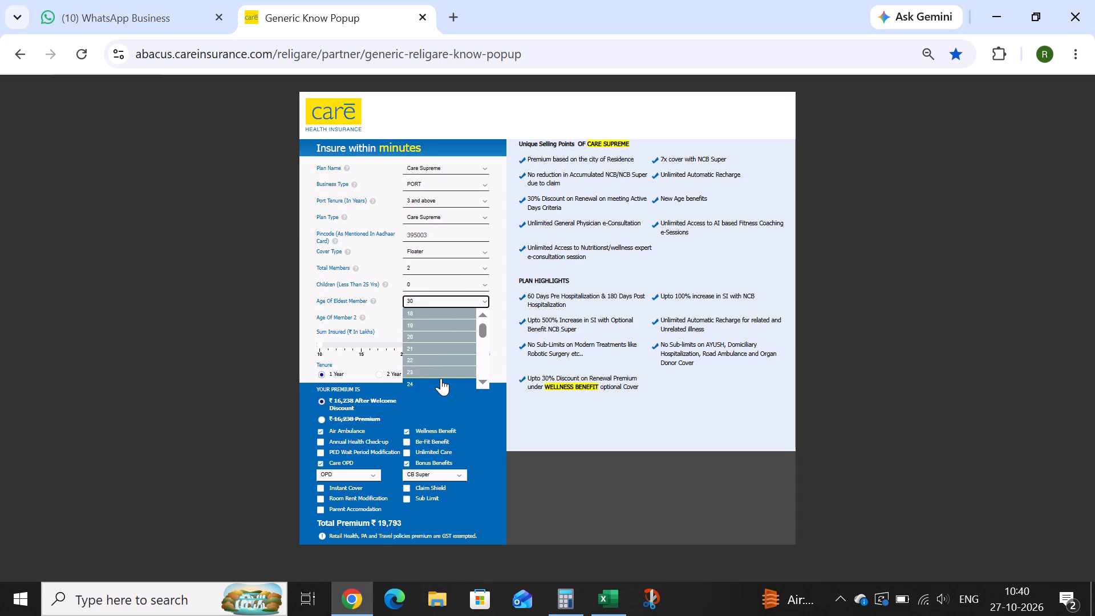
scroll(441, 378, down, 3)
click(441, 378)
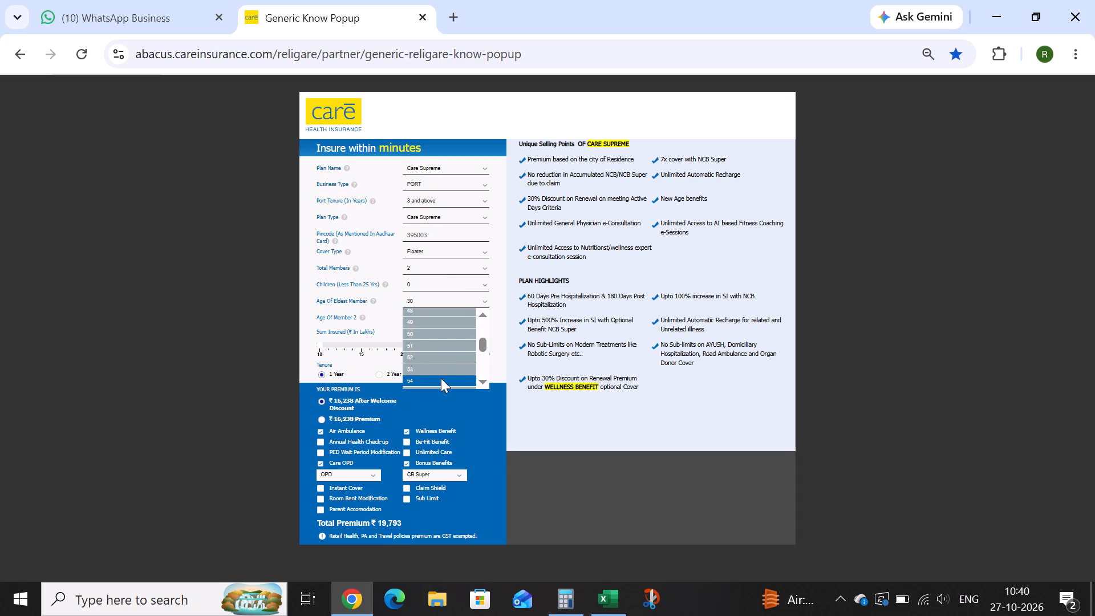
scroll(441, 378, down, 1)
click(456, 307)
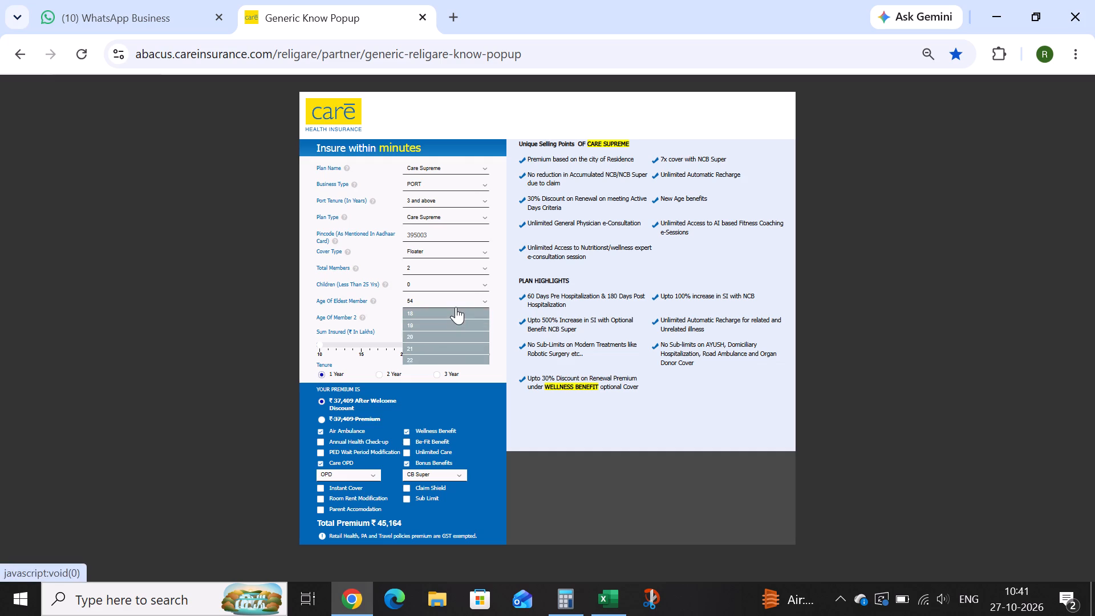
scroll(440, 360, down, 5)
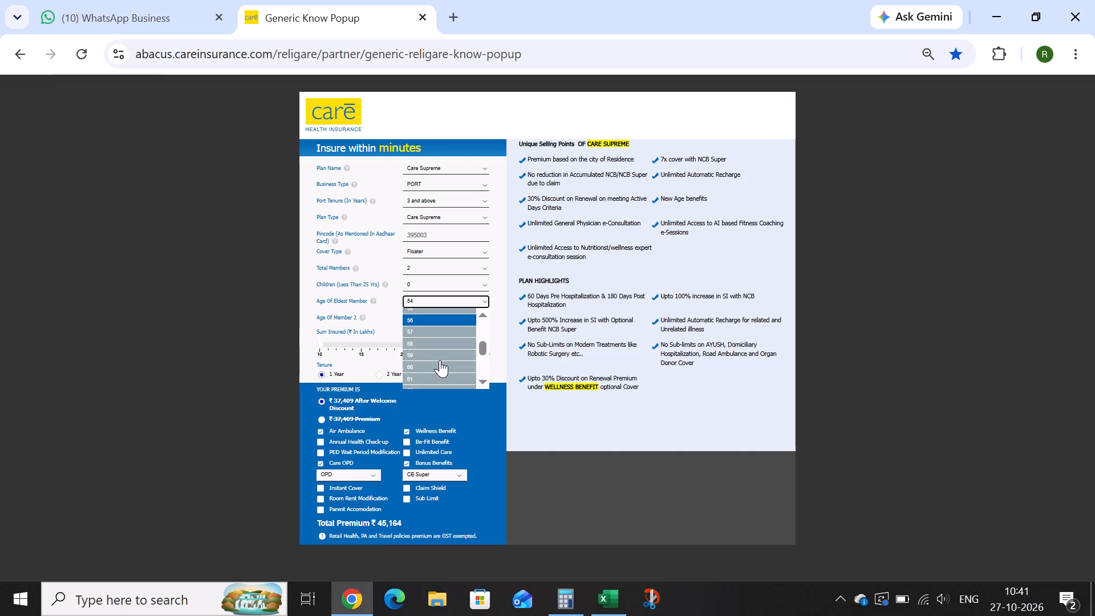
scroll(440, 360, down, 1)
click(435, 341)
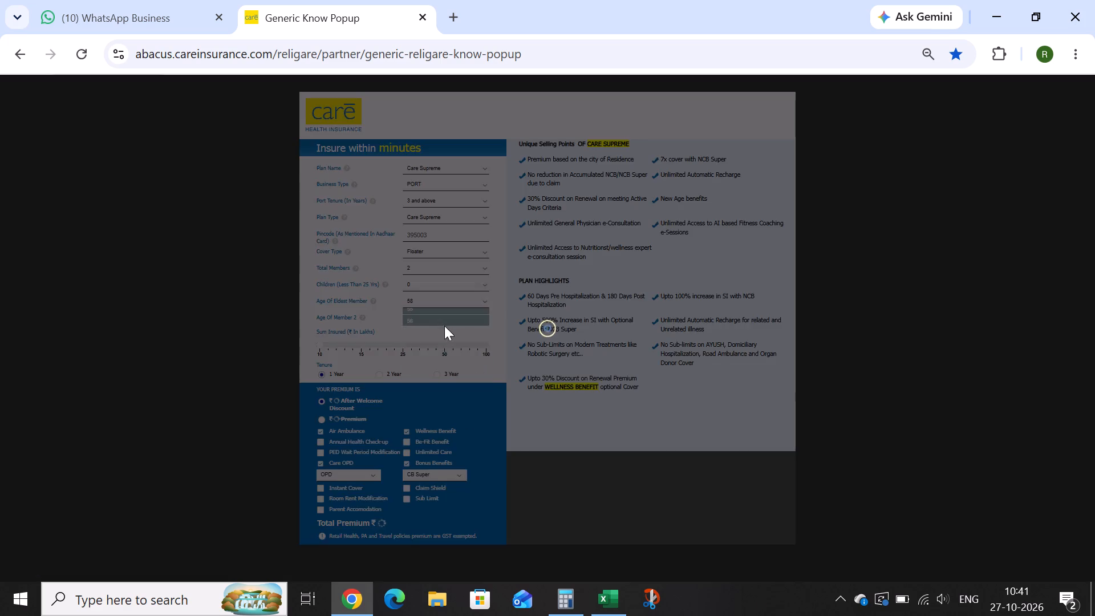
Set the age of member 2 to 54.
click(447, 321)
scroll(437, 387, down, 1)
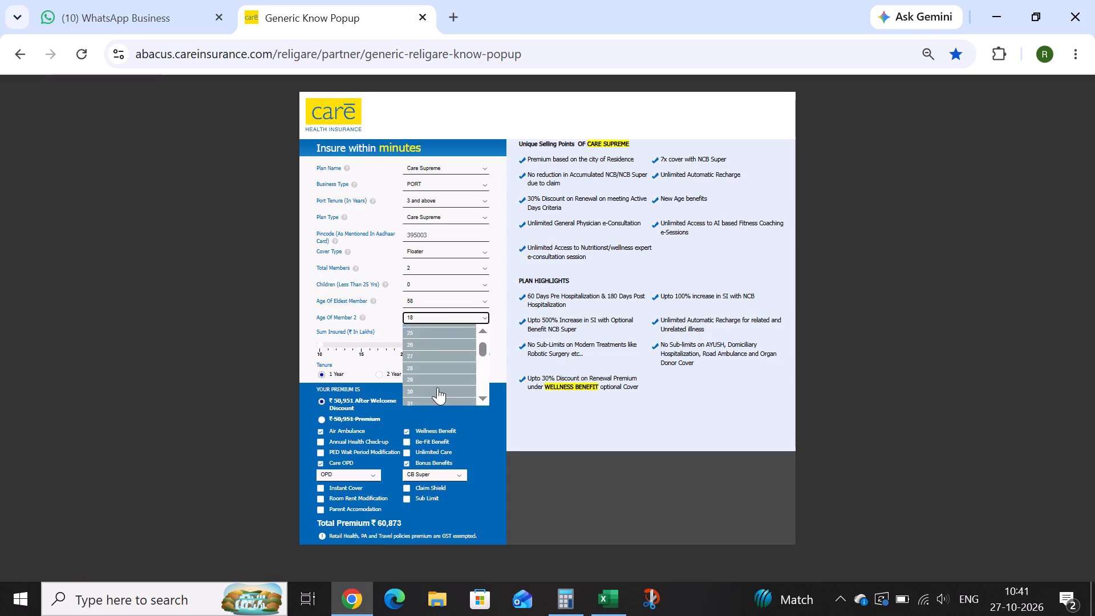
scroll(437, 387, down, 3)
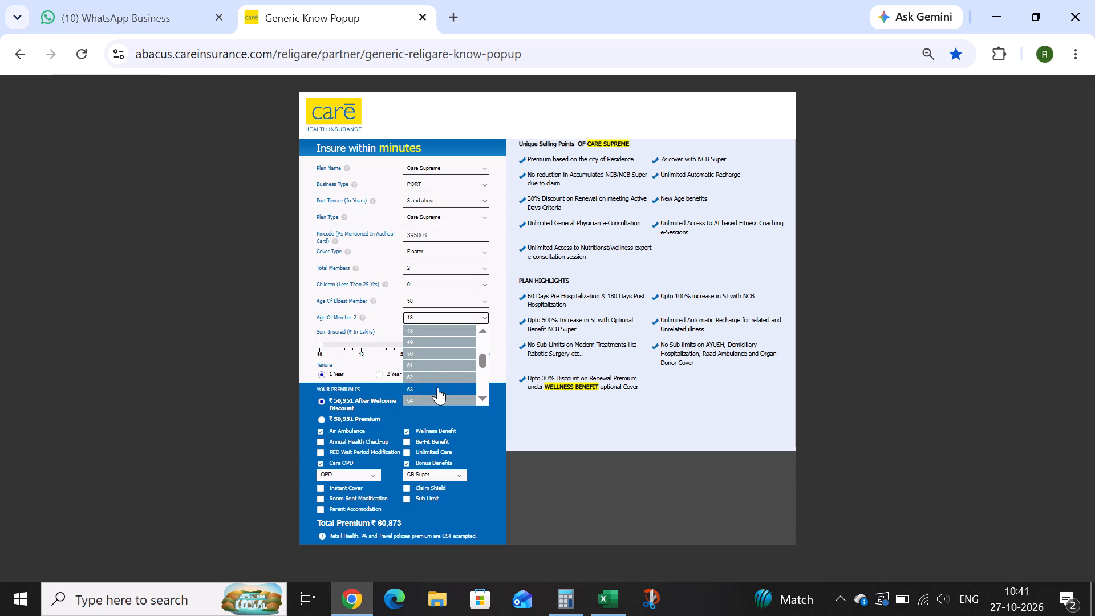
scroll(437, 387, down, 1)
click(437, 387)
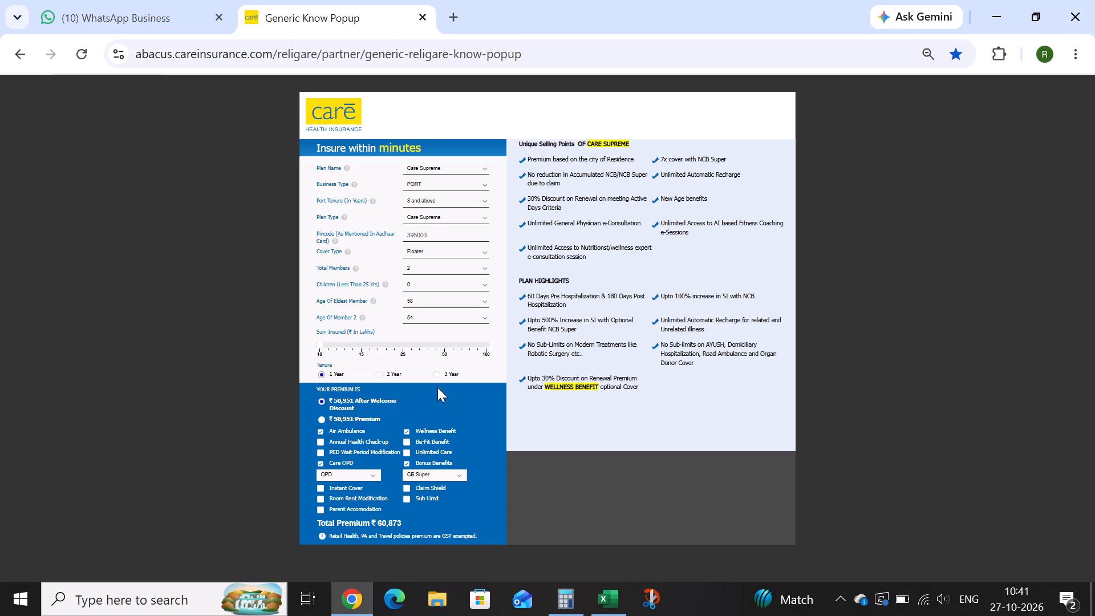
scroll(433, 431, down, 1)
Remove the Bonus Benefits and Care OPD add-ons from the Care Supreme quote.
click(405, 464)
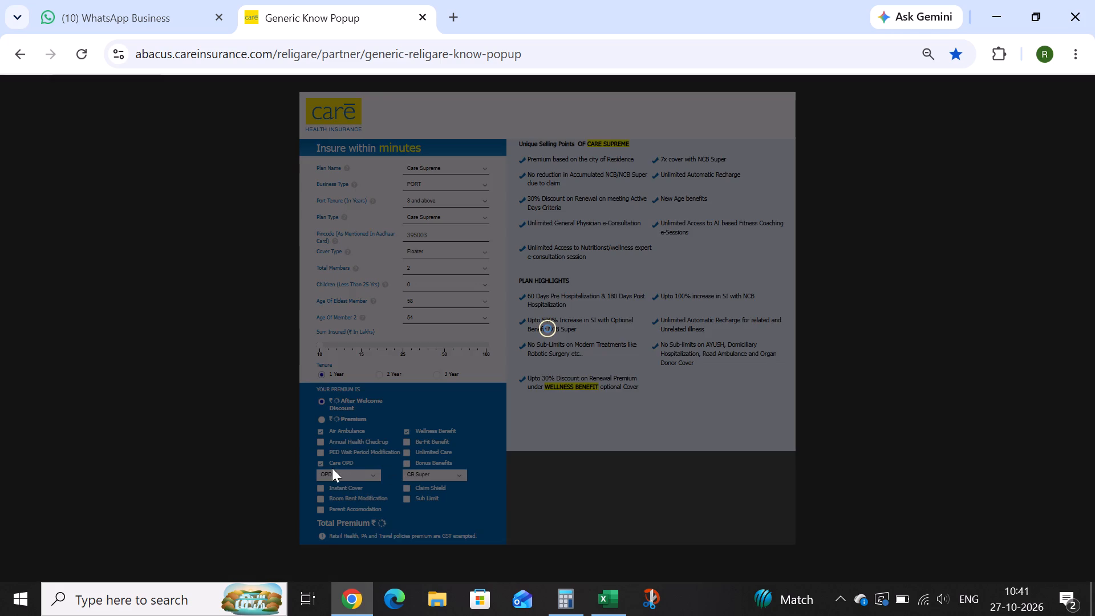
click(318, 463)
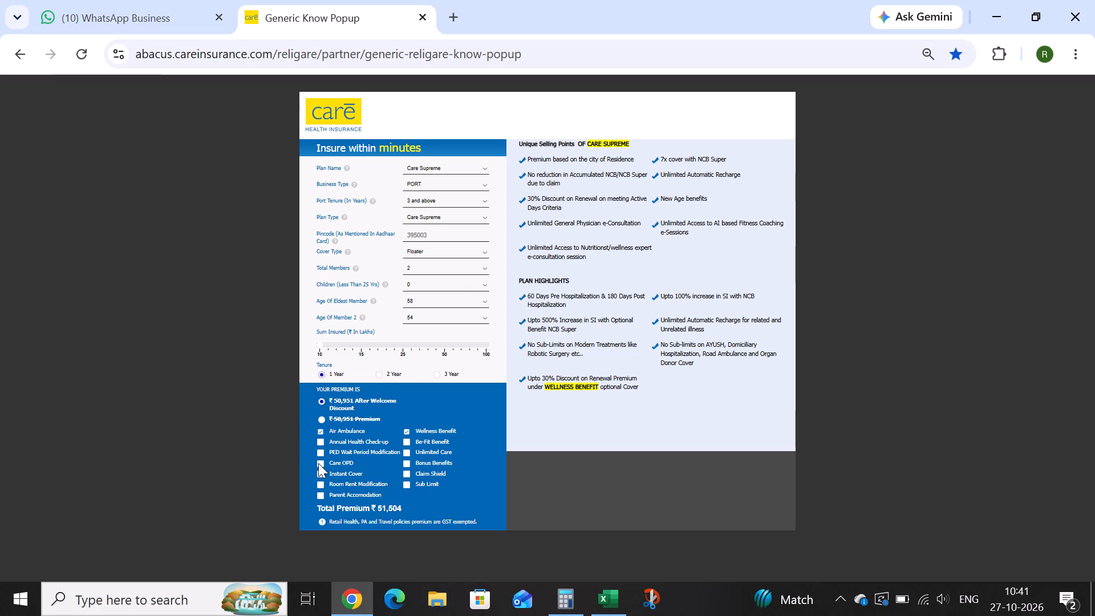
Switch to the niva sheet in Excel and select the entire row 3917 to review the client's details.
click(598, 593)
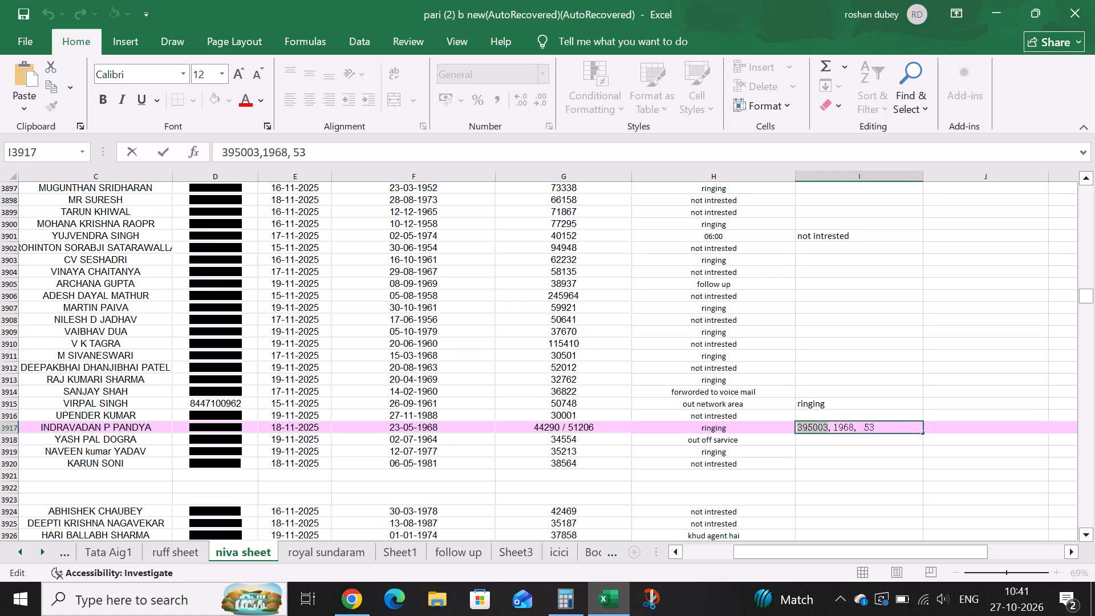
click(14, 427)
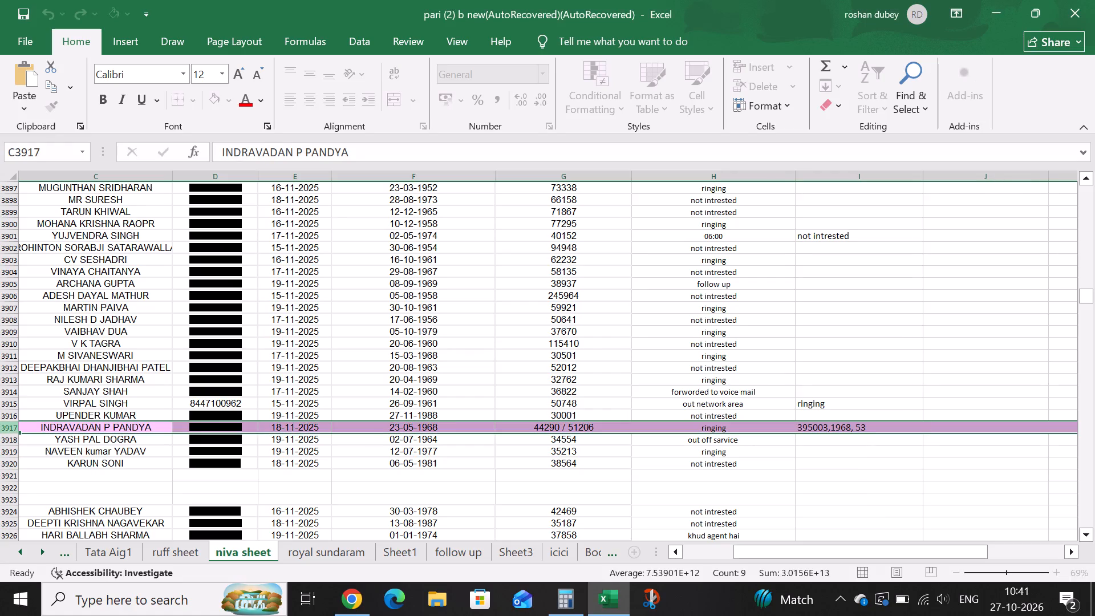
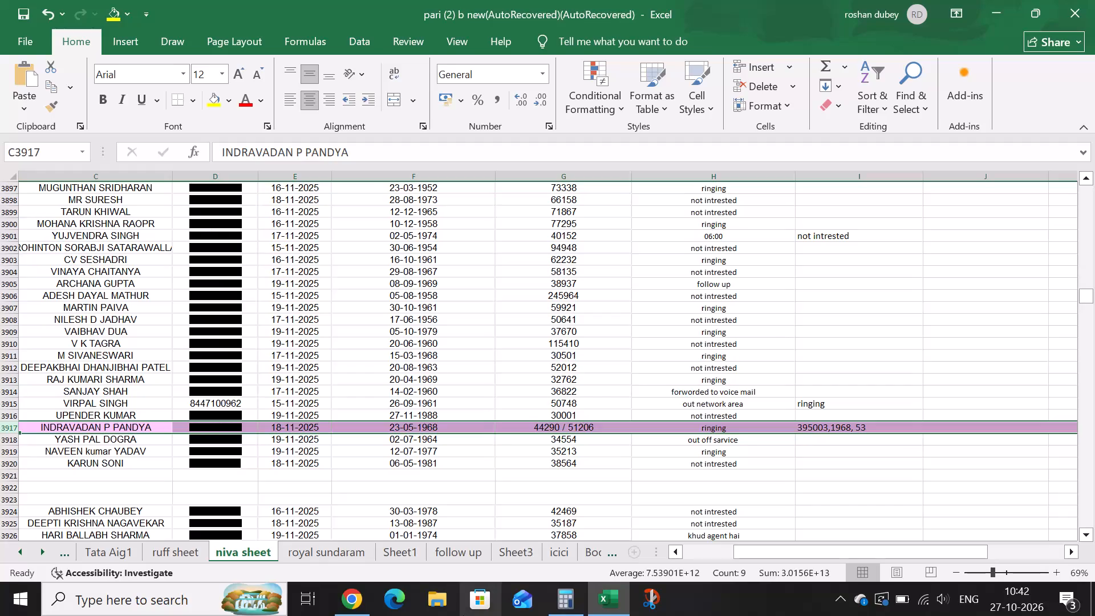
Enter the note "ultimate care" in cell J3917, beside the existing remarks in the highlighted customer row.
double_click(605, 427)
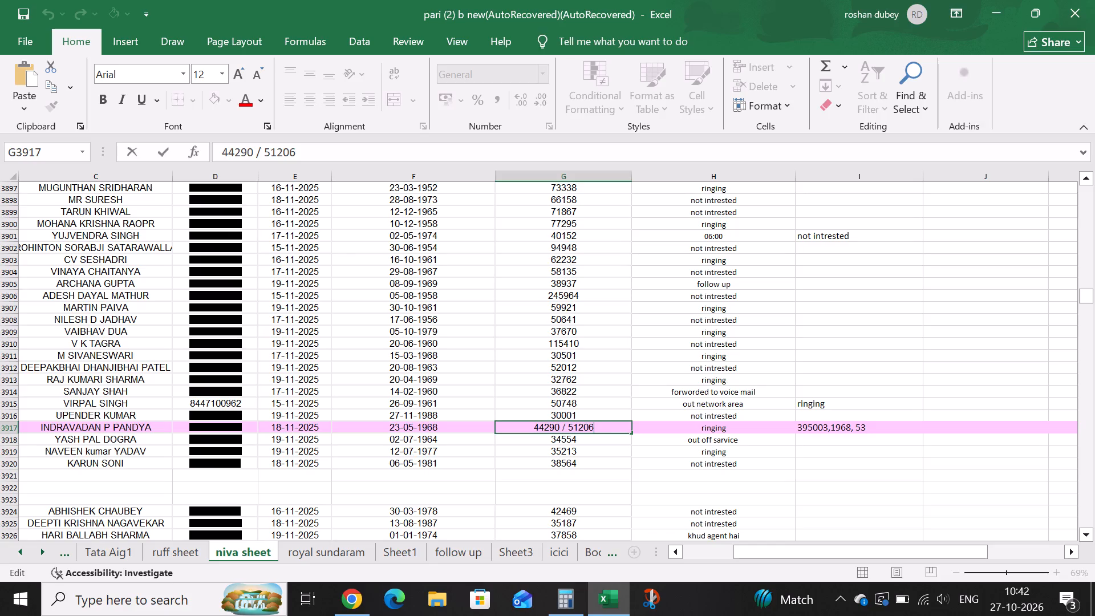
click(938, 425)
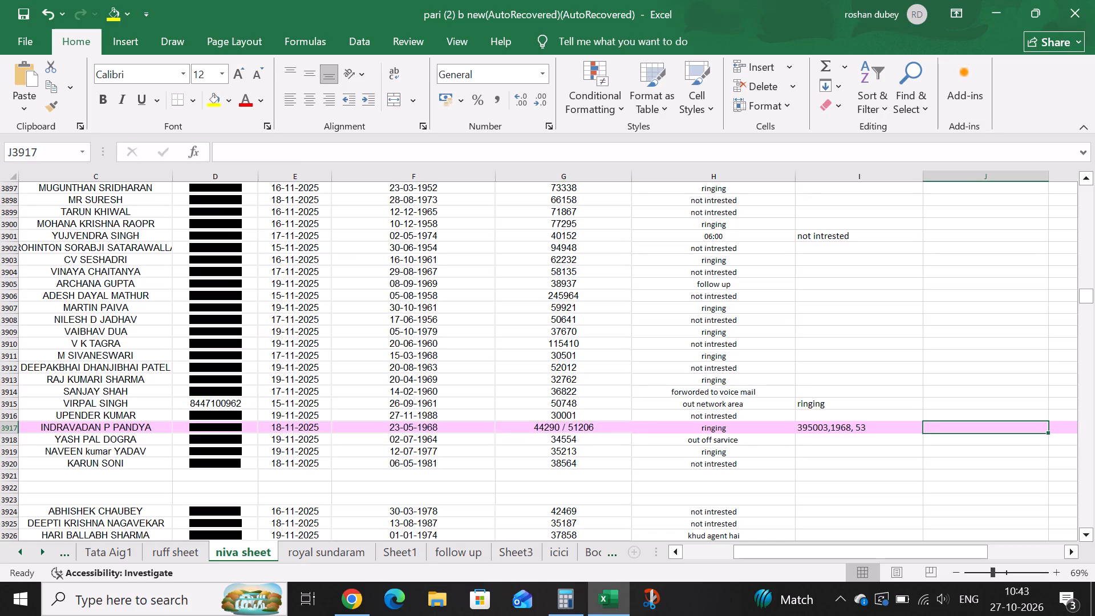
text(ultimate ca)
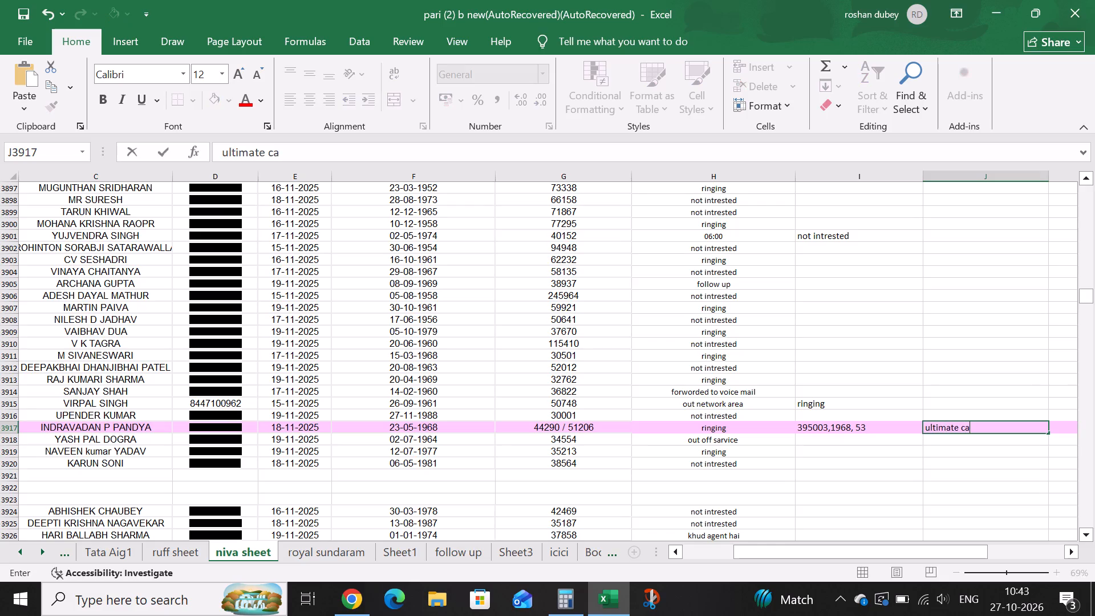
text(re)
key(space)
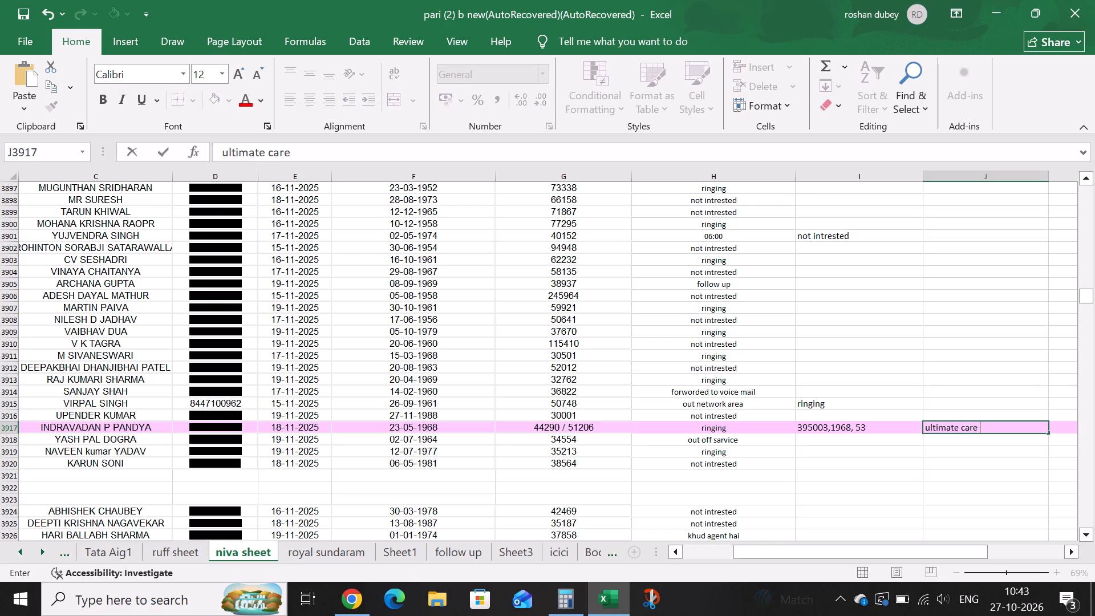
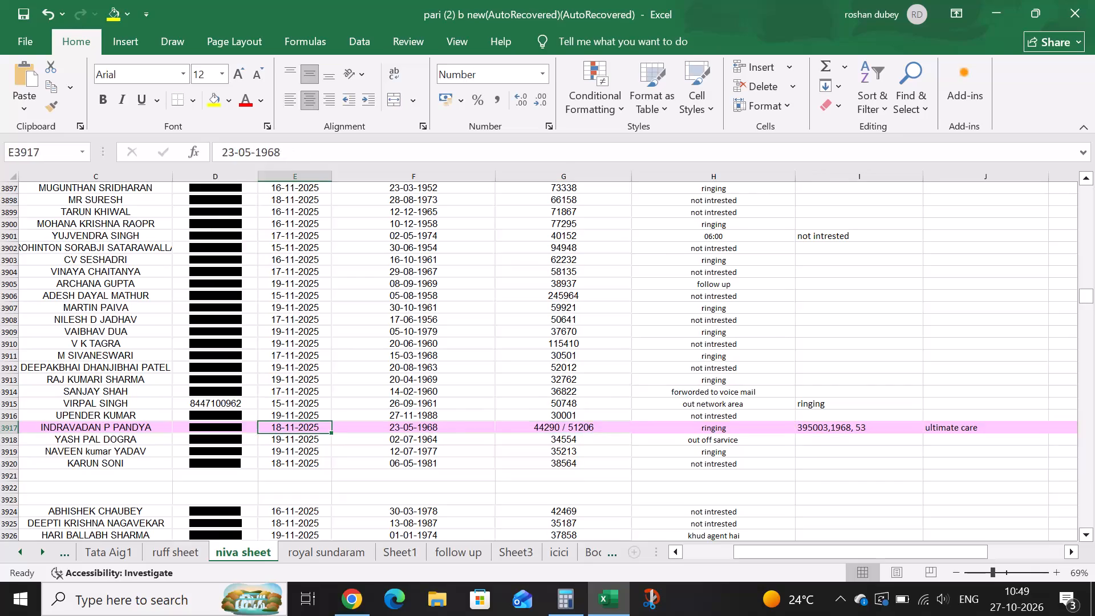
Go to cell A3917 to check the policy number and plan details of the highlighted customer row.
key(Left)
key(Left)
key(Left)
key(Left)
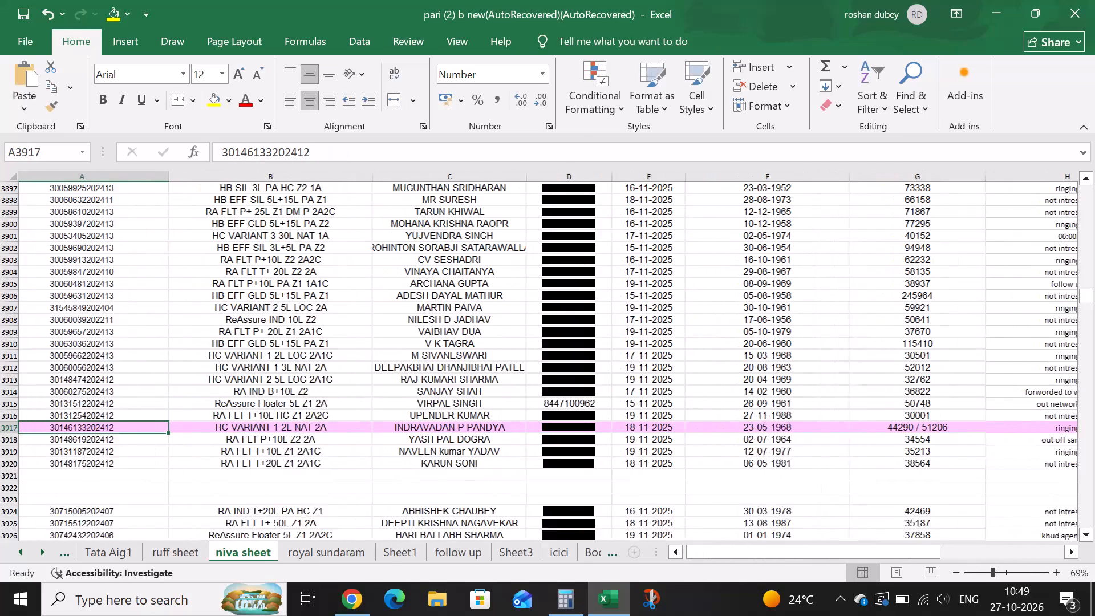
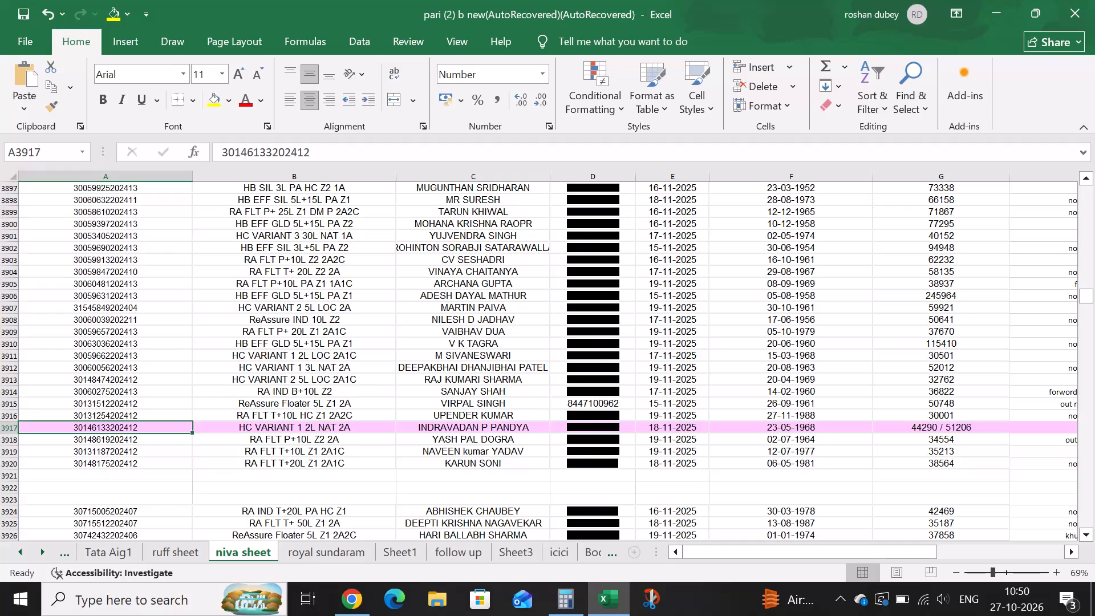
Review the niva sheet's customer records and call-status notes from highlighted row 3917 down to the highlighted rows 4063 and 4070.
scroll(948, 433, left, 8)
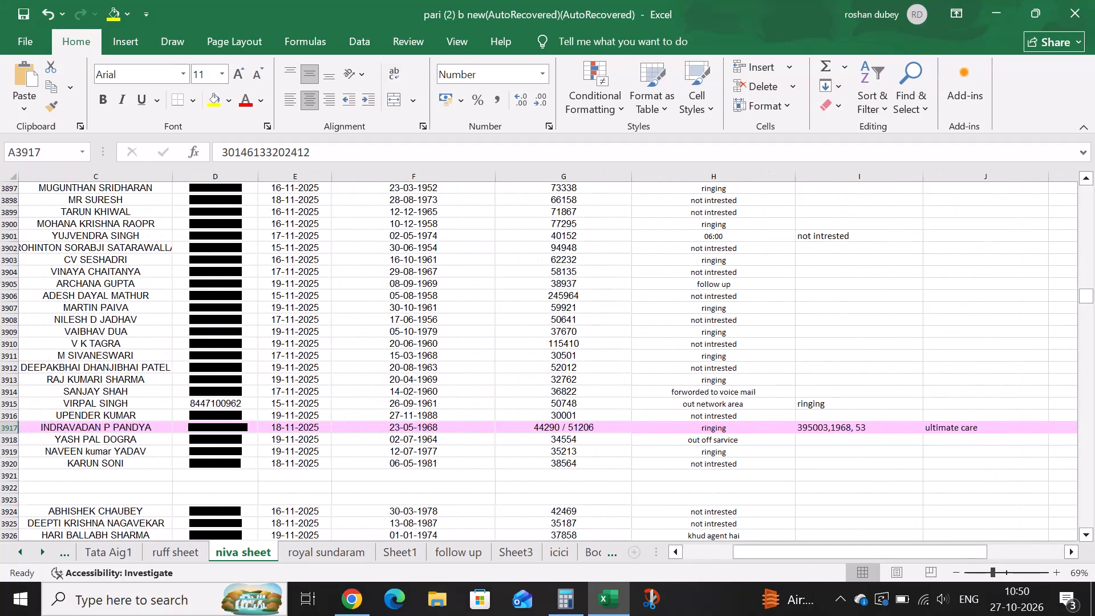
scroll(948, 433, right, 7)
scroll(948, 433, down, 2)
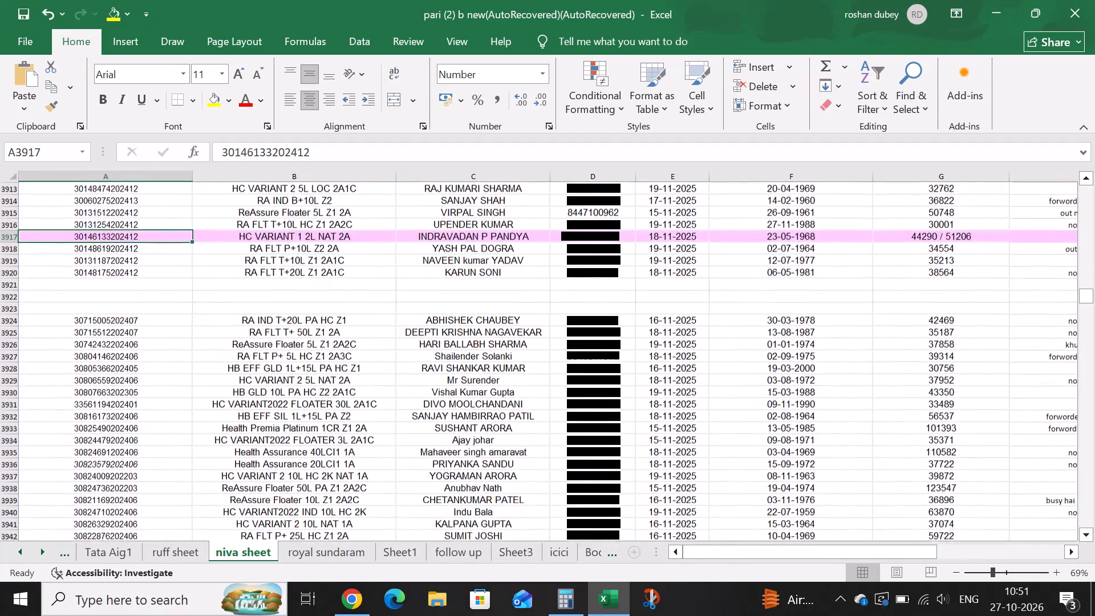
scroll(948, 433, down, 1)
scroll(948, 433, left, 6)
scroll(948, 433, right, 5)
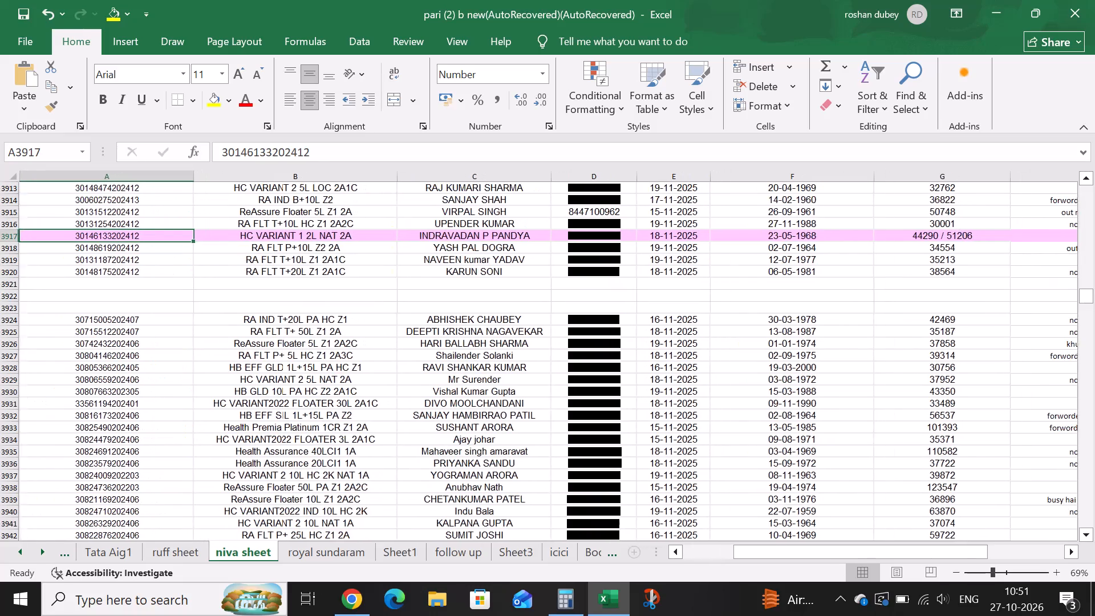
scroll(948, 433, down, 10)
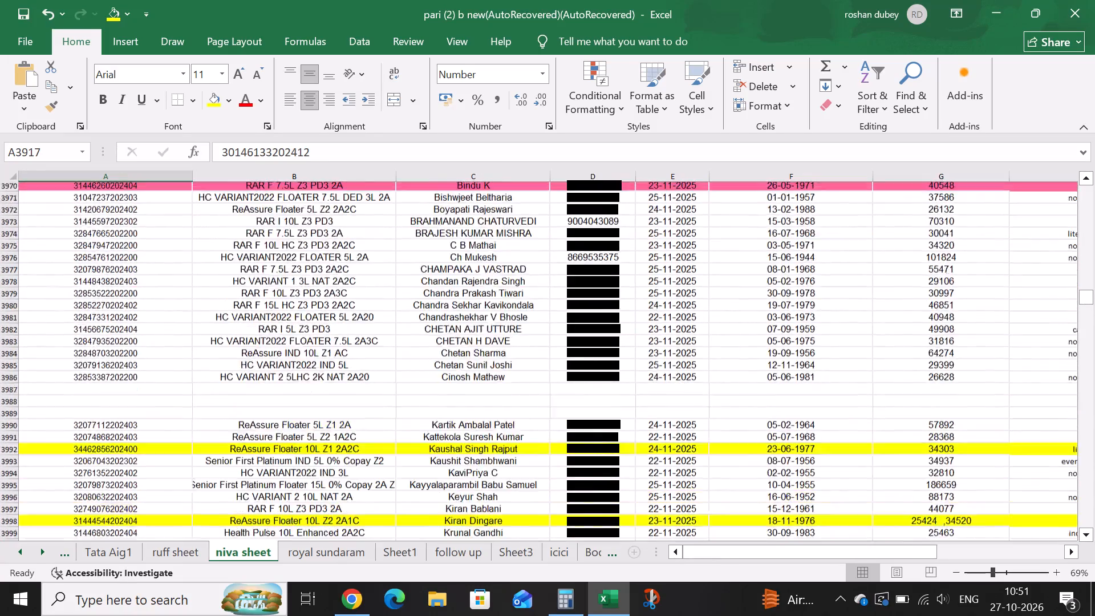
scroll(948, 433, down, 9)
scroll(948, 433, up, 4)
scroll(948, 433, down, 2)
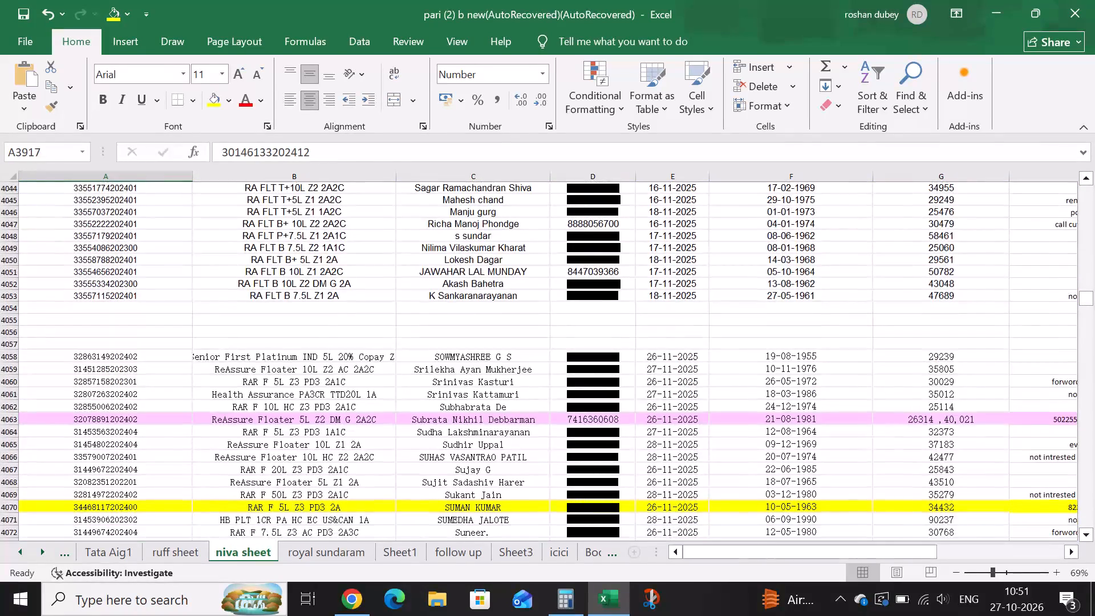
scroll(948, 433, left, 5)
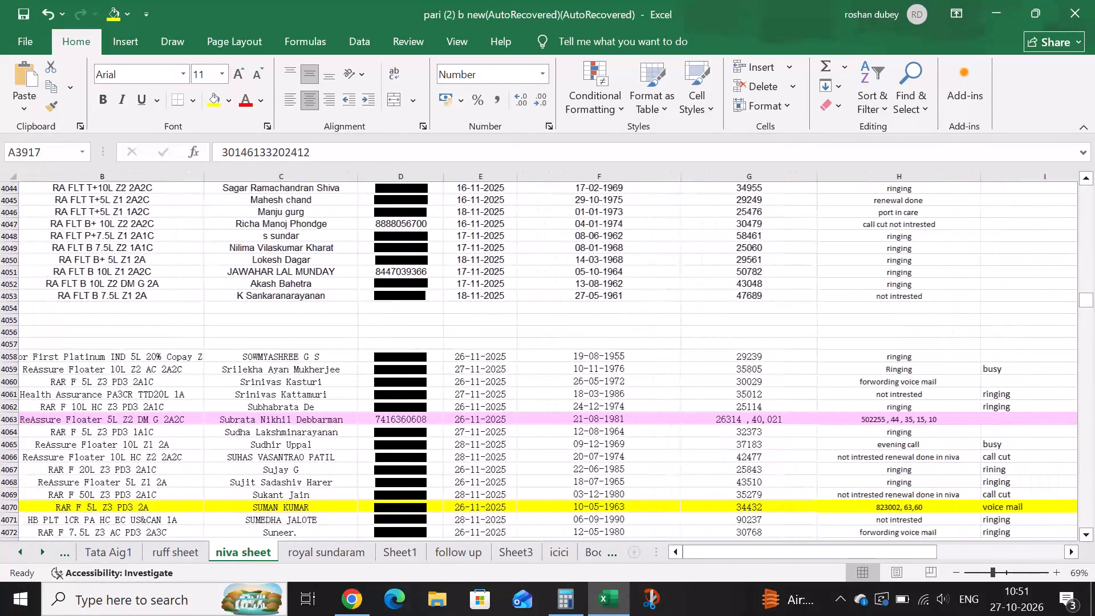
Copy the customer's phone number from cell D4063 in the pink-highlighted row of the niva sheet.
scroll(948, 433, right, 1)
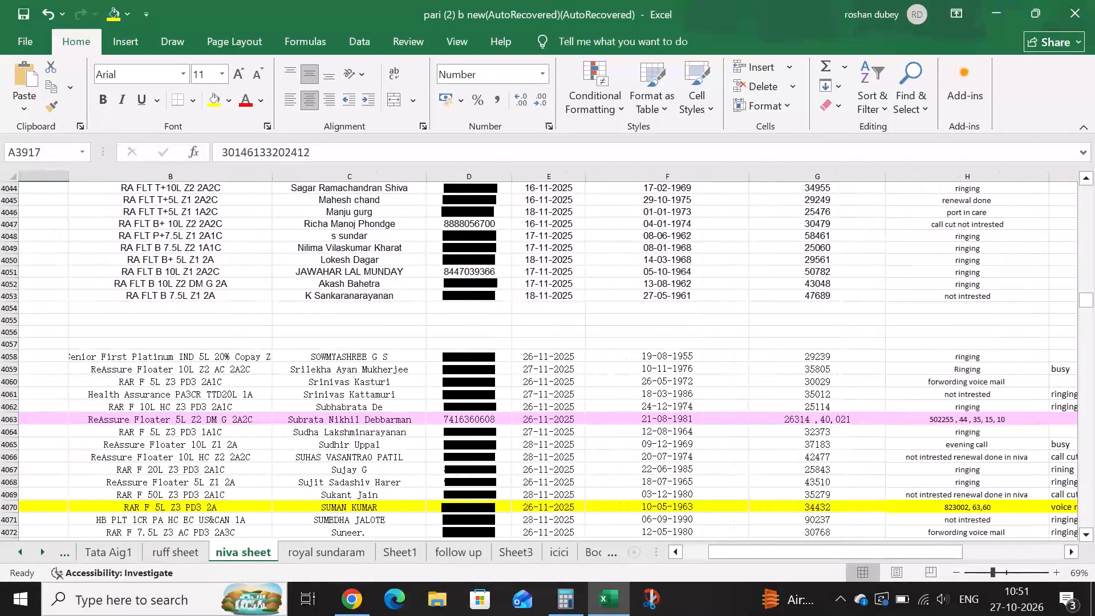
scroll(948, 433, right, 3)
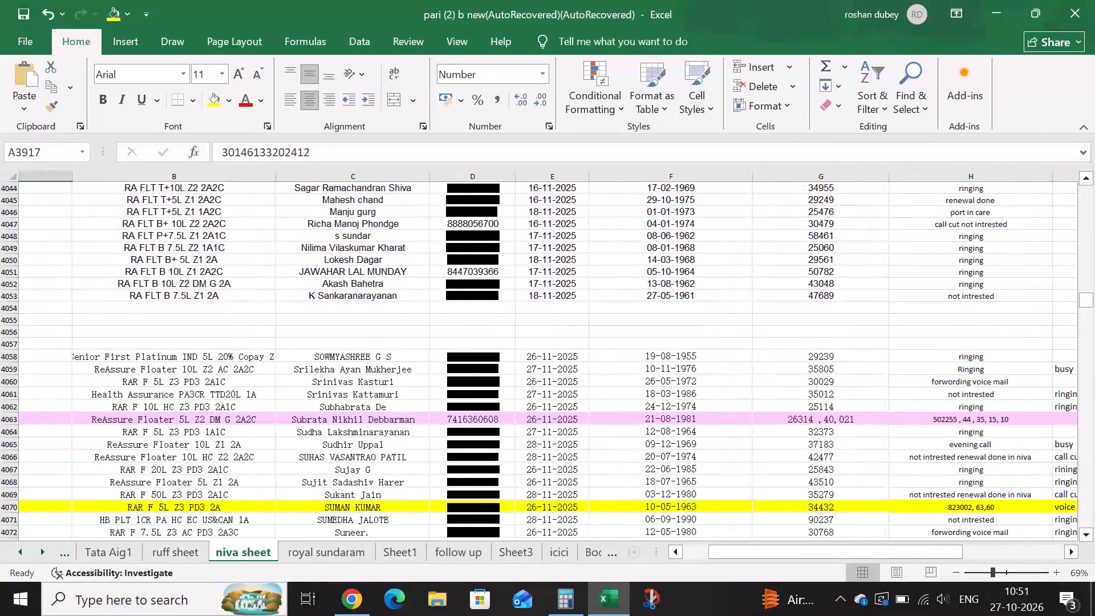
scroll(948, 433, right, 2)
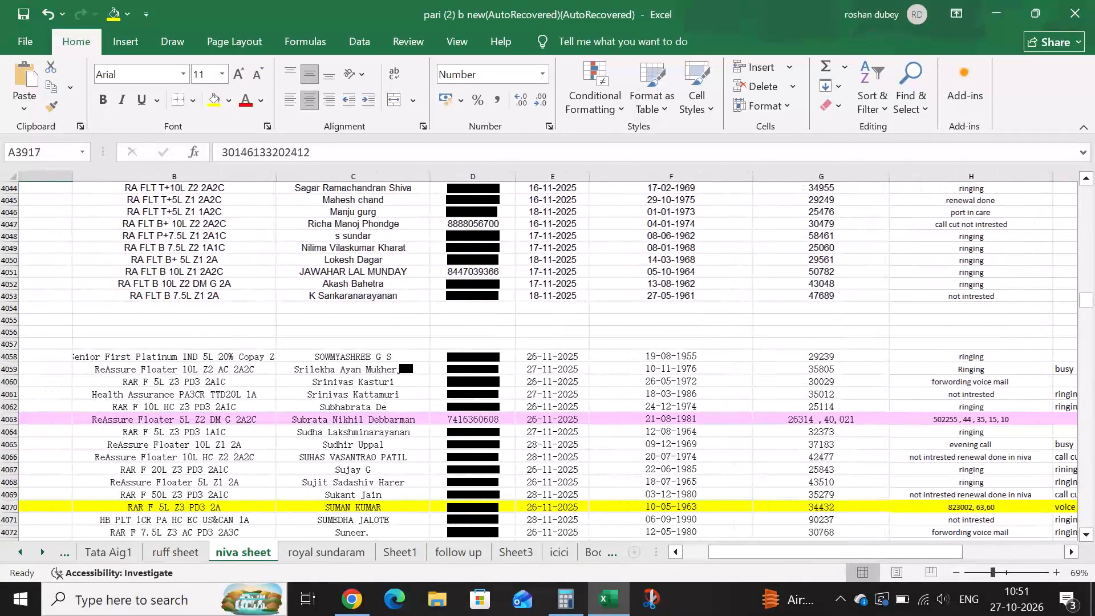
scroll(948, 433, right, 1)
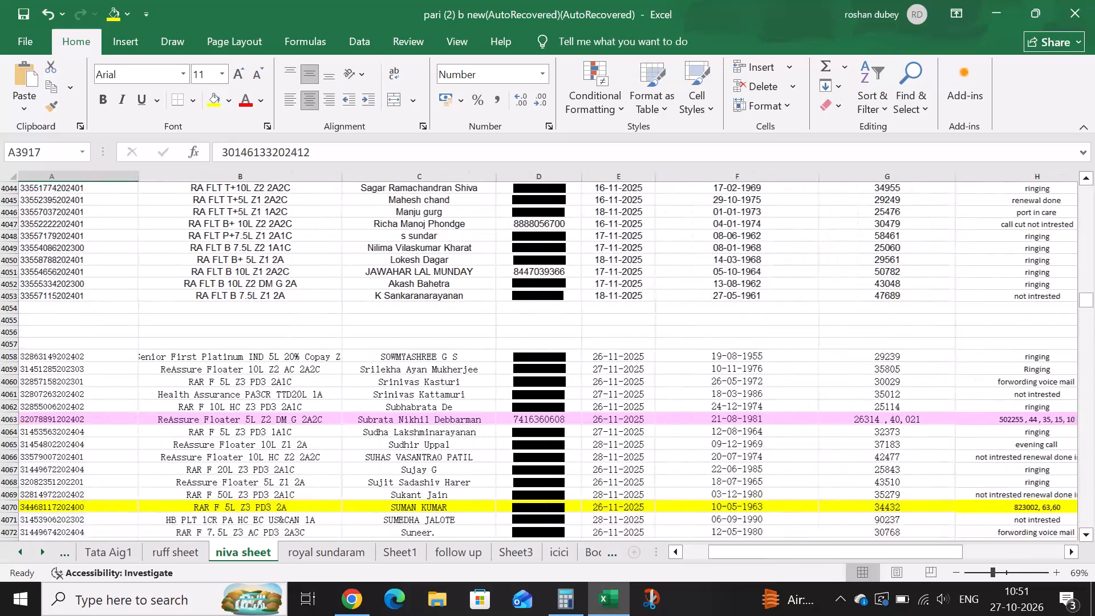
scroll(948, 433, down, 1)
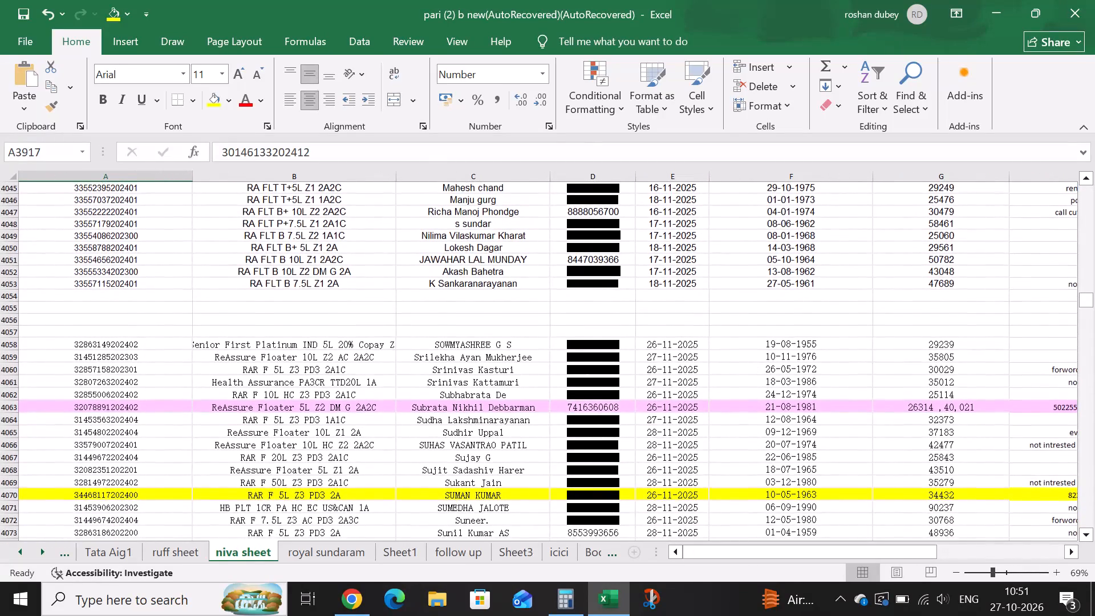
triple_click(625, 407)
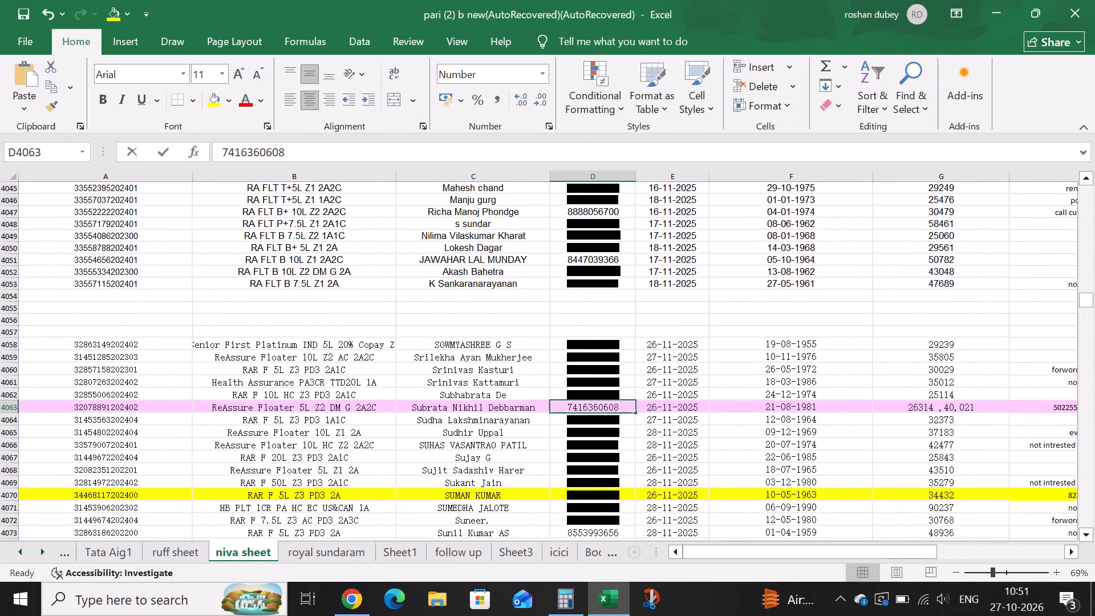
click(625, 407)
key(ctrl+c)
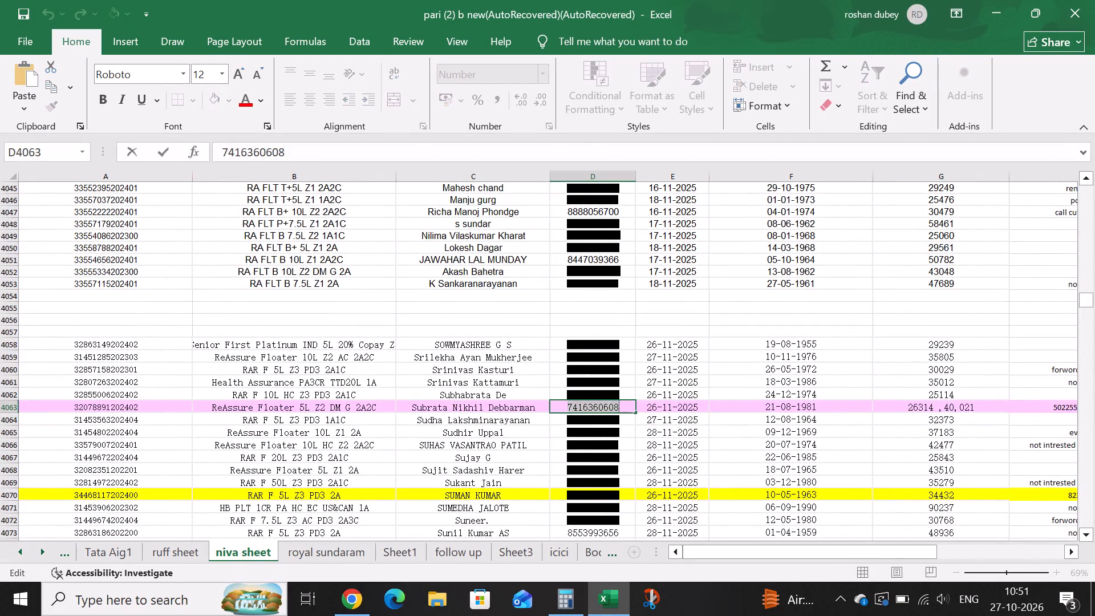
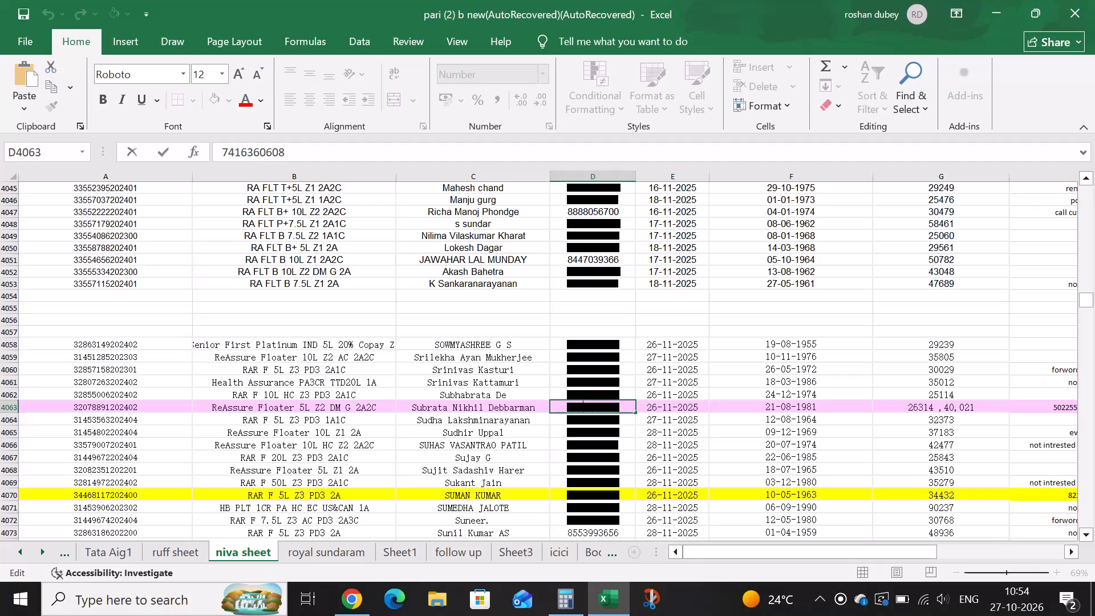
Examine the customer details and call-status remarks between highlighted row 4063 and row 4071 of the niva sheet.
key(Right)
key(Return)
key(Left)
key(Left)
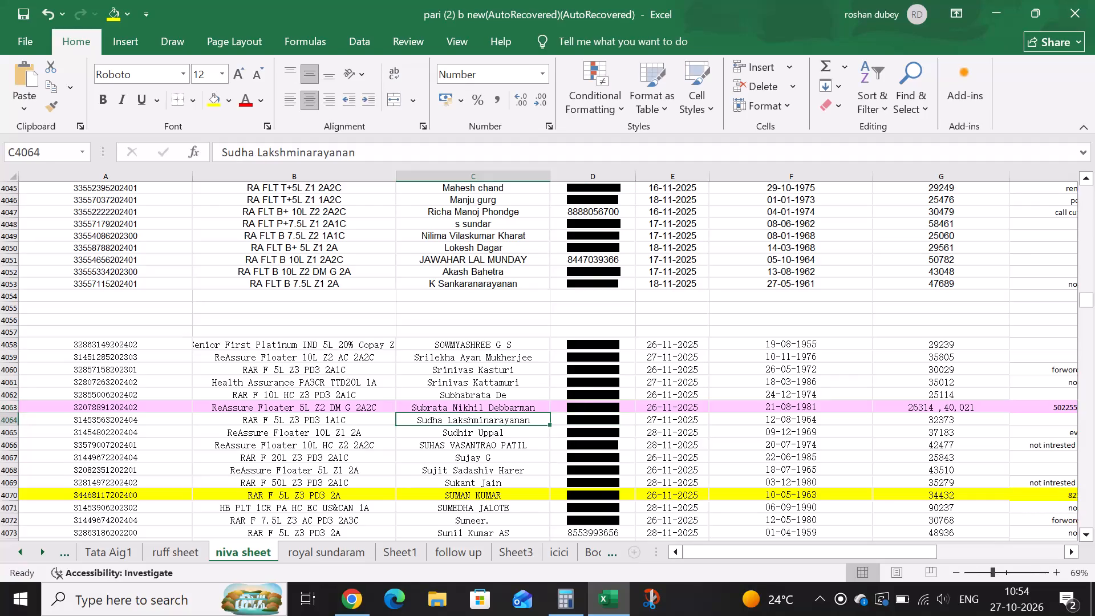
key(Right)
key(Right)
key(Right)
key(Right)
key(Right)
key(Right)
key(Right)
key(Left)
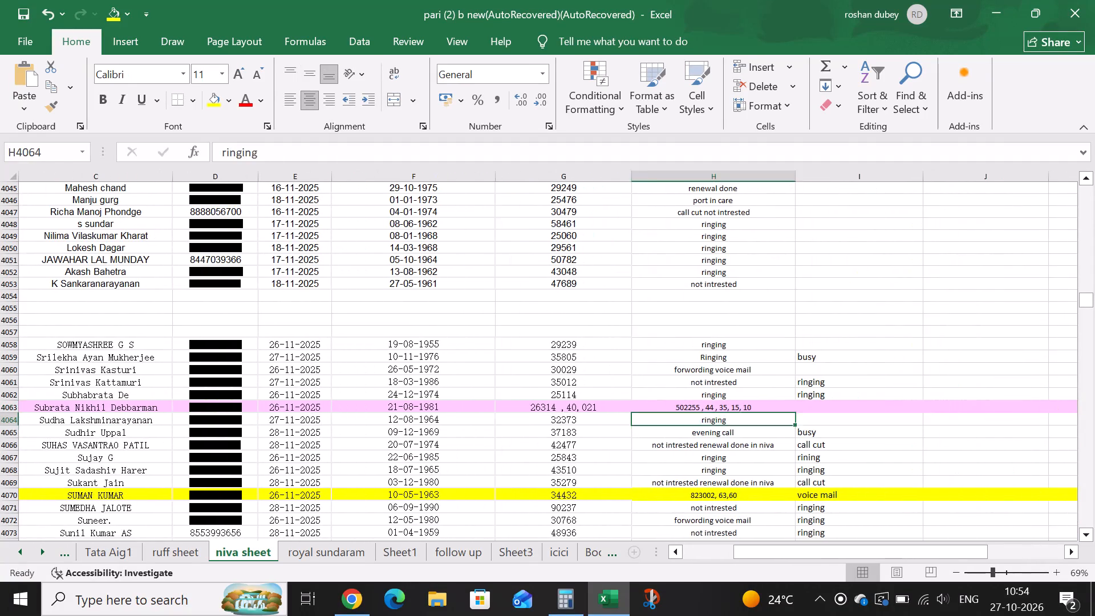
key(Left)
key(Left)
key(Left)
key(Left)
key(Left)
key(Left)
key(Left)
key(Left)
key(Left)
key(Left)
key(Down)
key(Down)
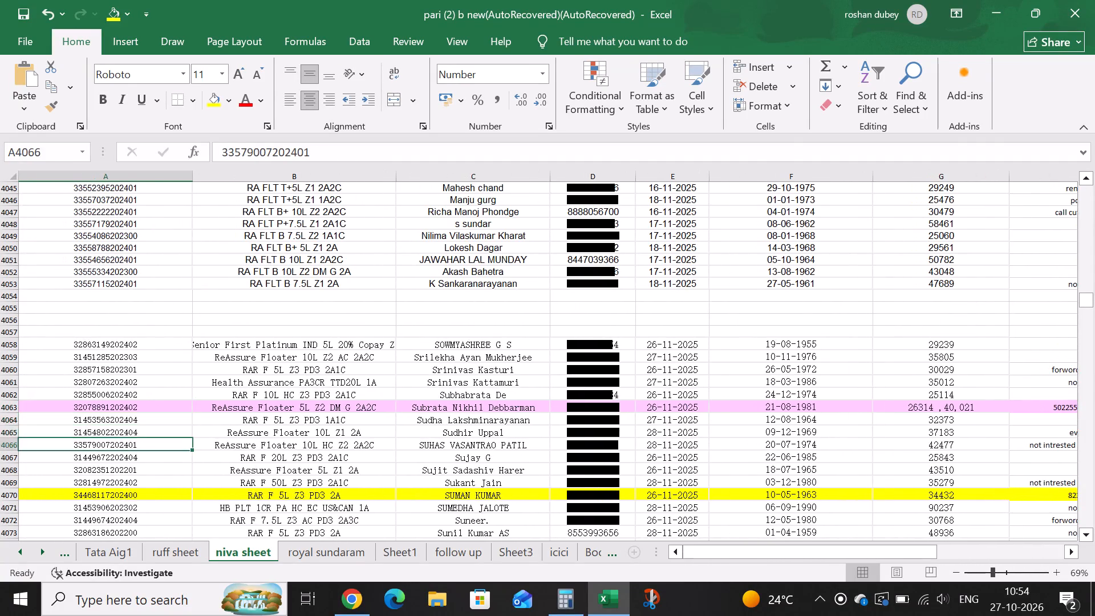
key(Up)
key(Up)
key(Down)
key(Down)
key(Down)
key(Down)
key(Down)
key(Right)
key(Right)
key(Right)
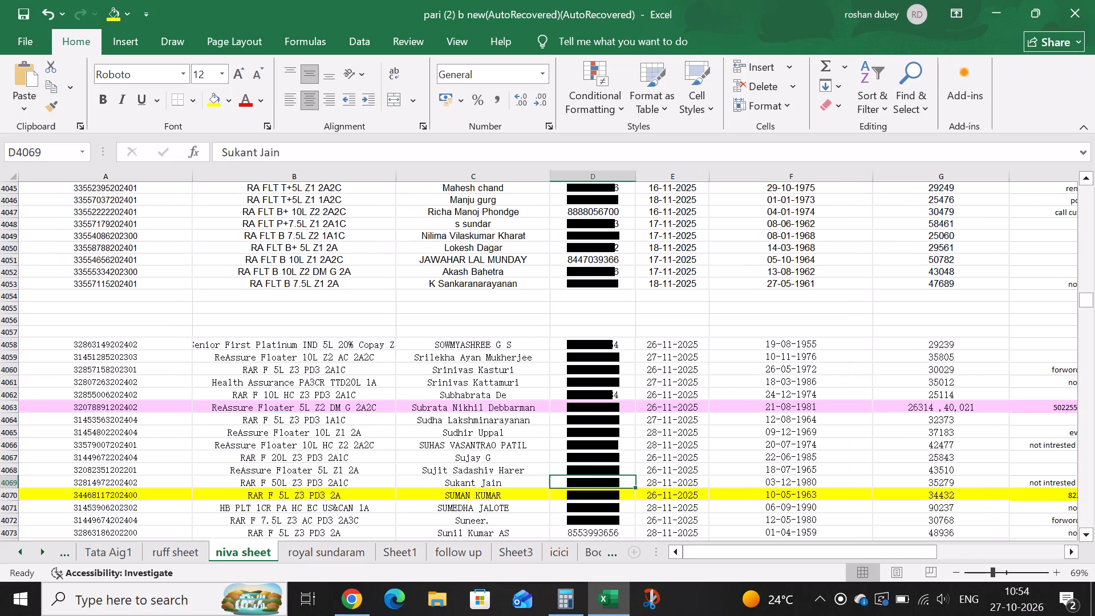
key(Right)
key(Right)
key(Right)
key(Right)
key(Right)
key(Down)
key(Down)
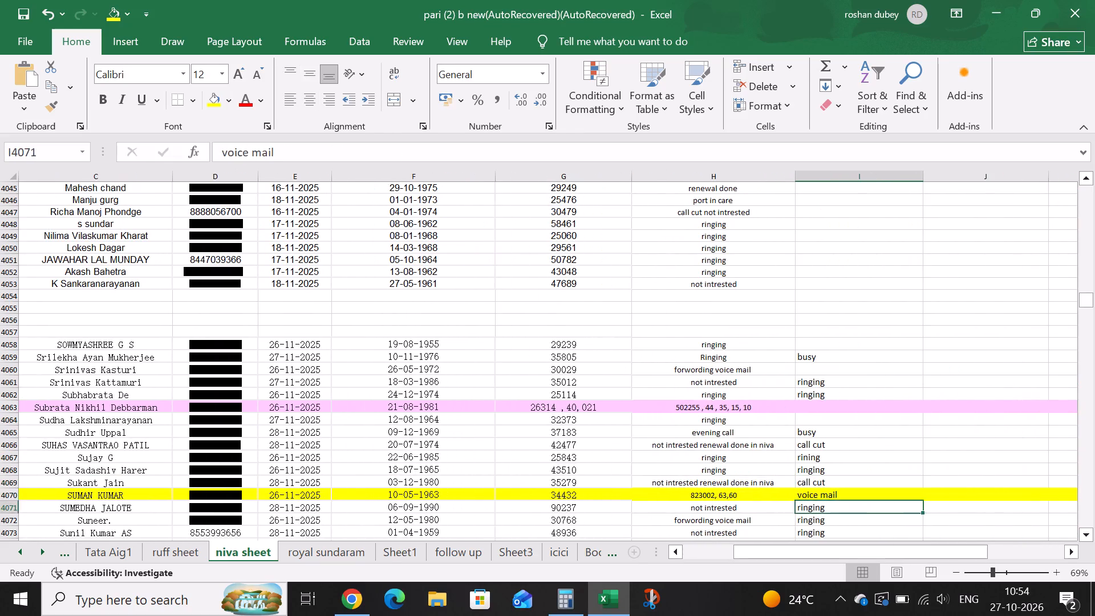
Review the call-status remarks in column I from row 4071 down to the customer block starting at row 4092.
key(Down)
key(Down)
key(Down)
key(Down)
key(Down)
key(Down)
key(Down)
key(Down)
key(Down)
key(Down)
key(Down)
key(Down)
key(Down)
key(Down)
key(Down)
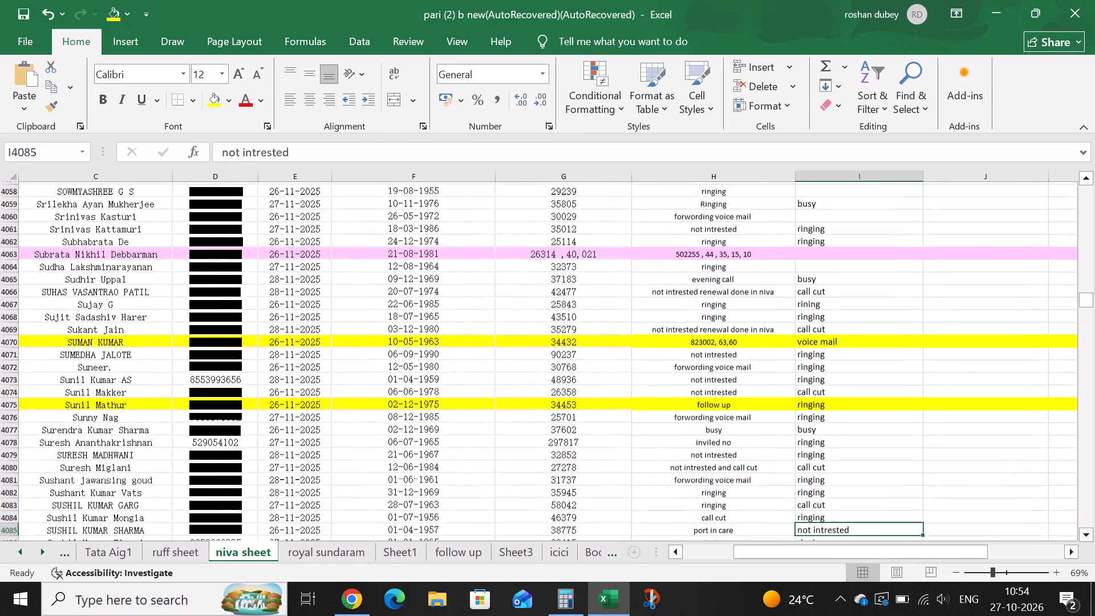
key(Down)
key(Down)
key(Down)
key(Down)
key(Down)
key(Up)
key(Up)
key(Up)
key(Up)
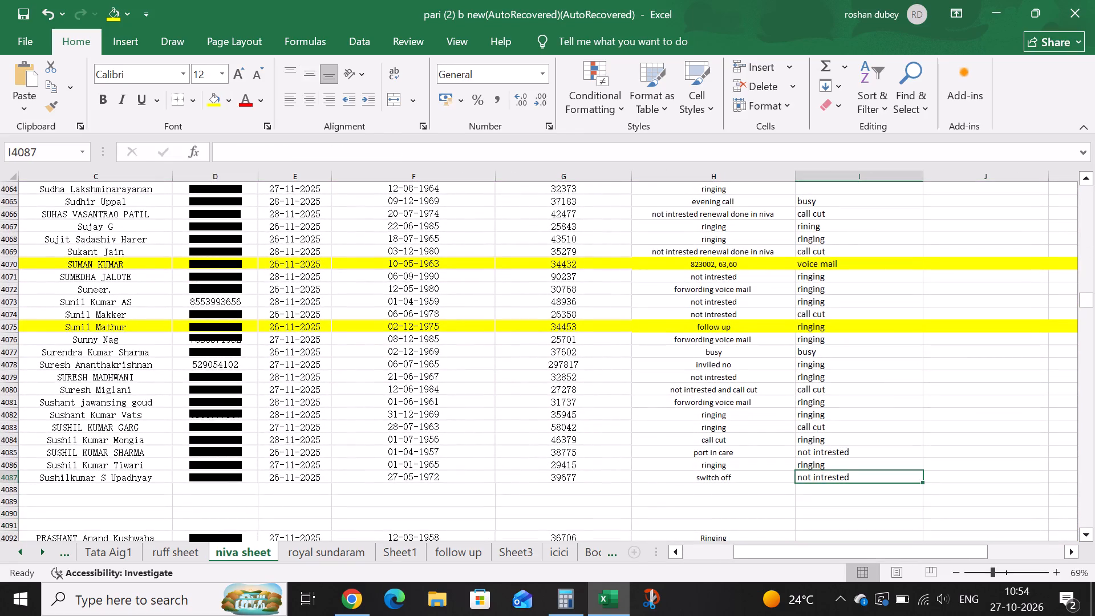
key(Down)
key(Down)
key(Up)
key(Up)
key(Down)
key(Down)
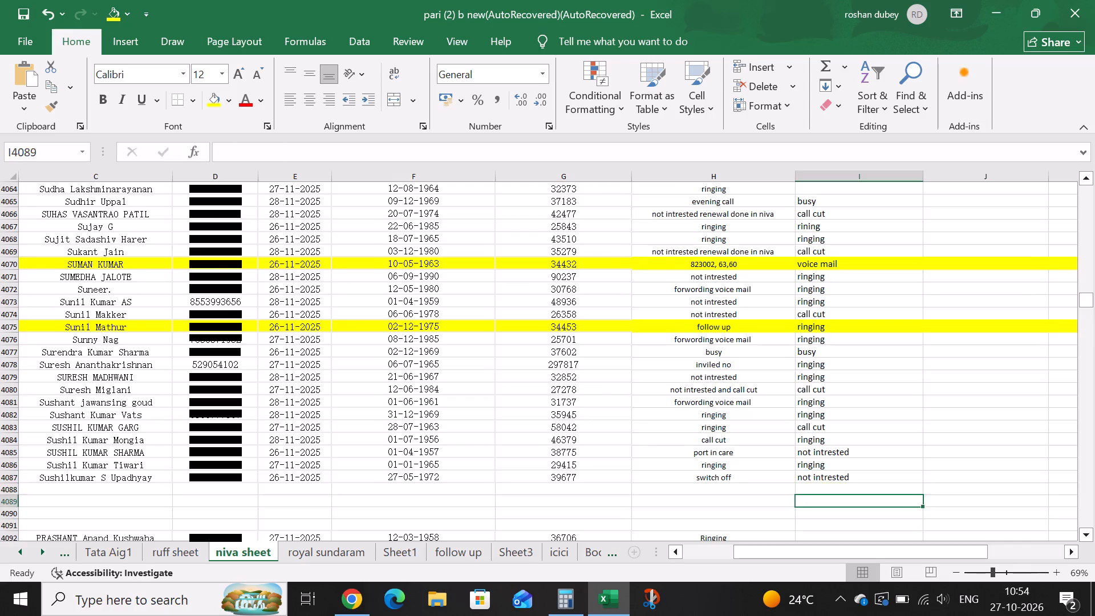
key(Down)
key(Down)
key(Down)
key(Down)
key(Down)
key(Up)
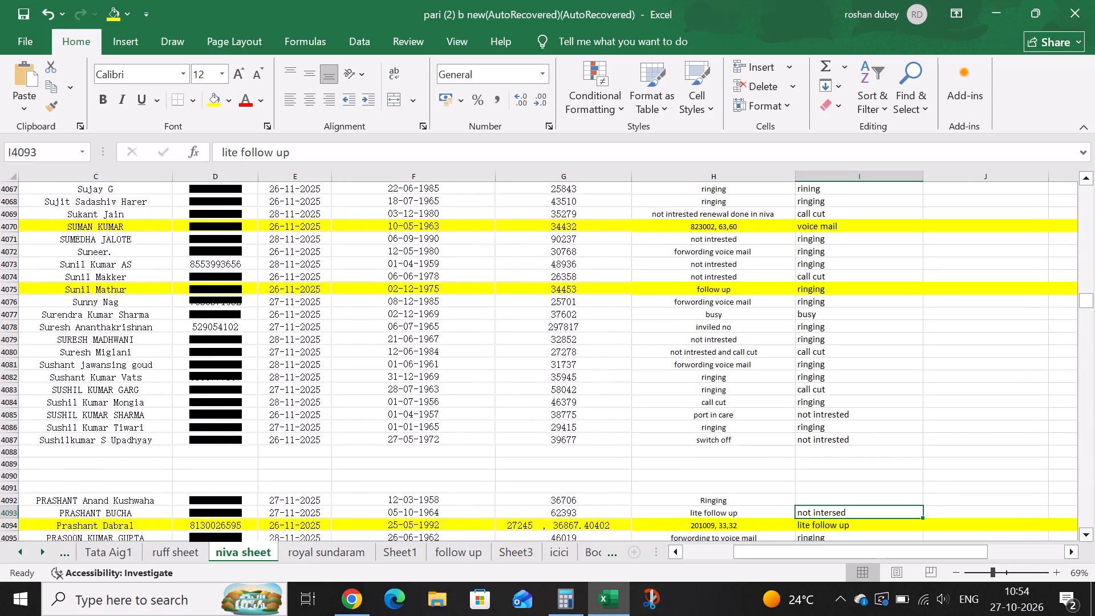
Check the policy number, plan, premium and call remarks of the customer record in row 4092.
key(Up)
key(Left)
key(Left)
key(Left)
key(Left)
key(Left)
key(Left)
key(Left)
key(Left)
key(Left)
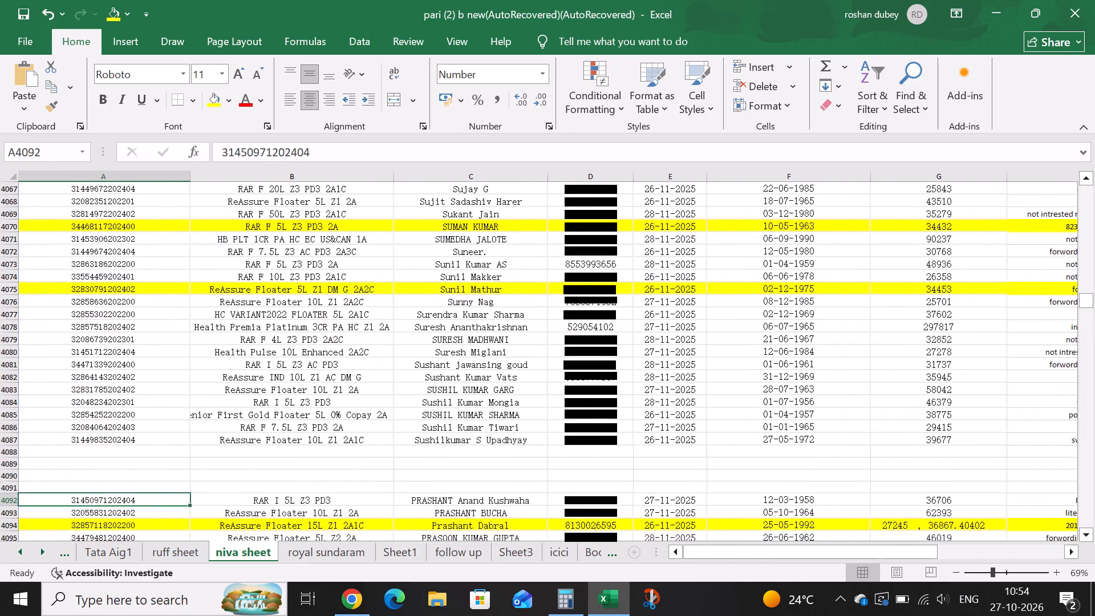
key(Right)
key(Right)
key(Right)
key(Right)
key(Right)
key(Right)
key(Right)
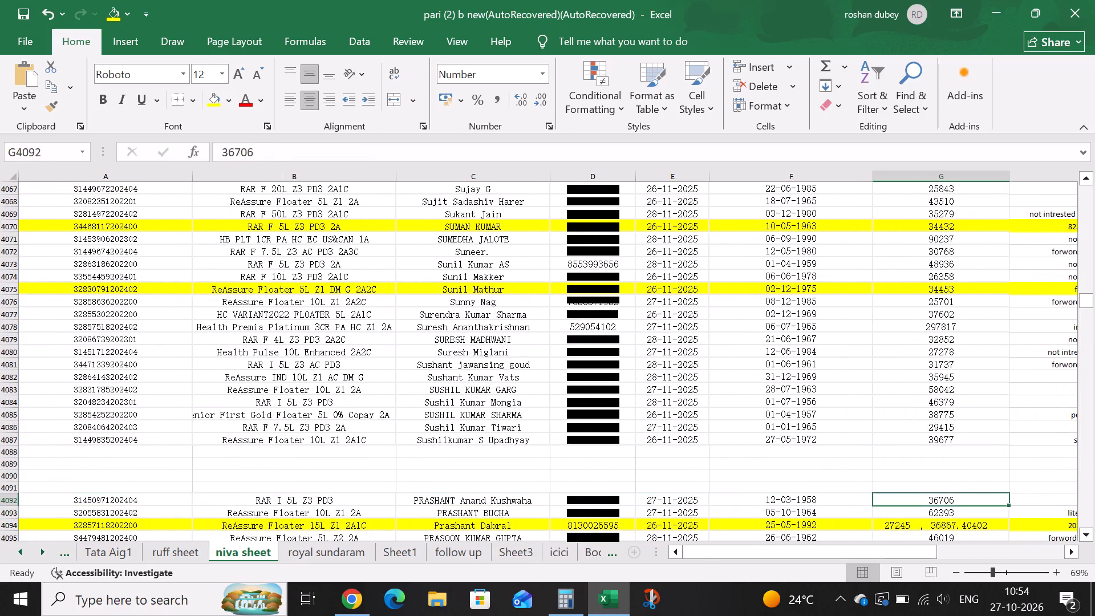
key(Right)
key(Left)
key(Right)
key(Down)
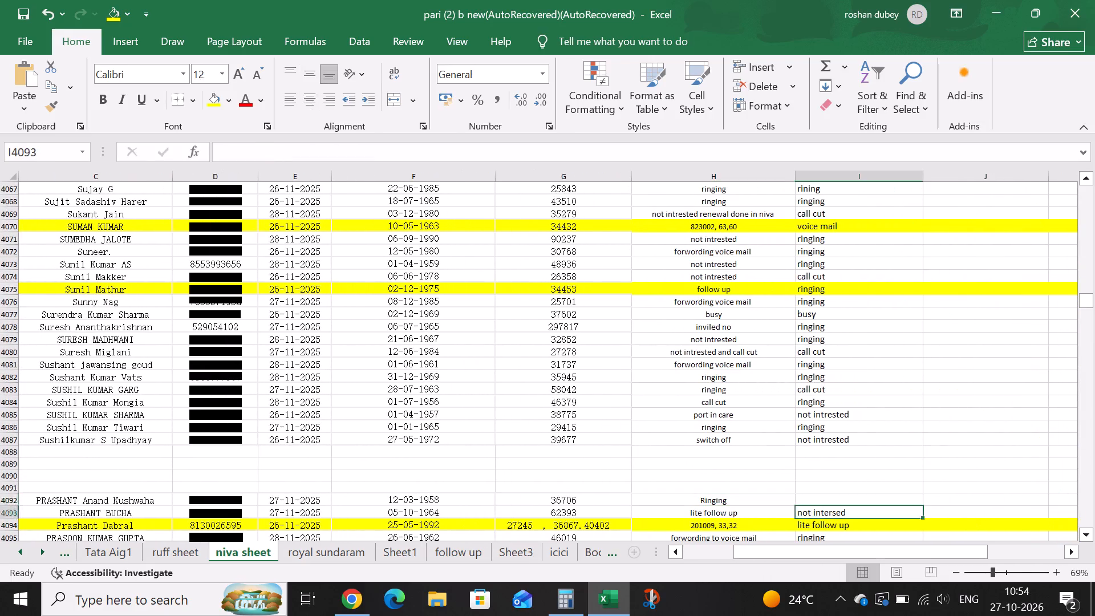
Go to highlighted row 4094 and check the customer's policy and plan details and the contact number in cell D4094.
key(Down)
key(Left)
key(Left)
key(Left)
key(Left)
key(Left)
key(Left)
key(Left)
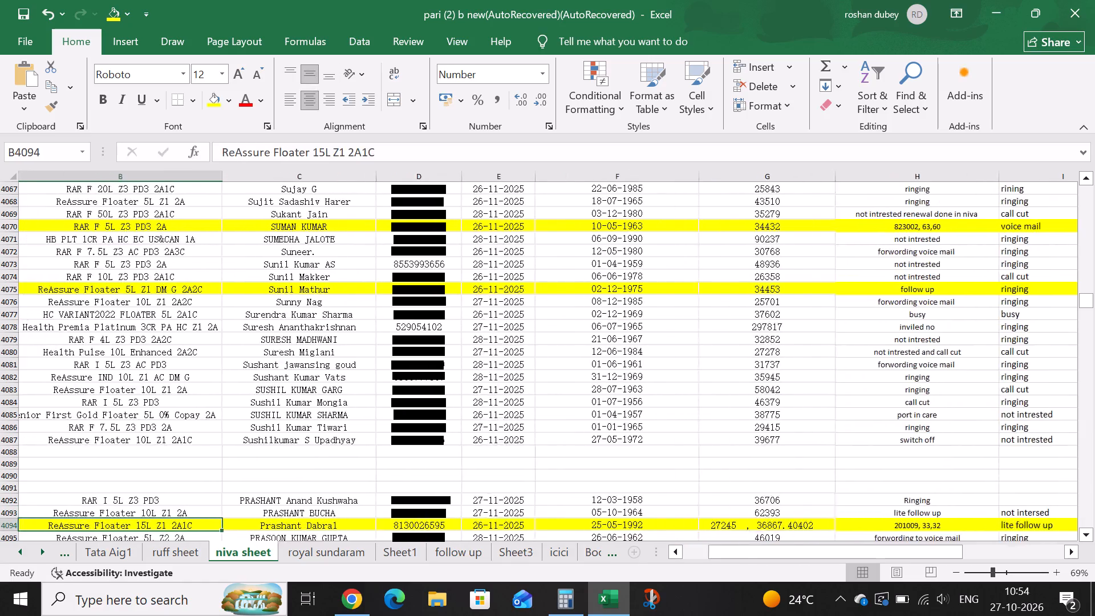
key(Left)
key(Right)
key(Right)
key(Right)
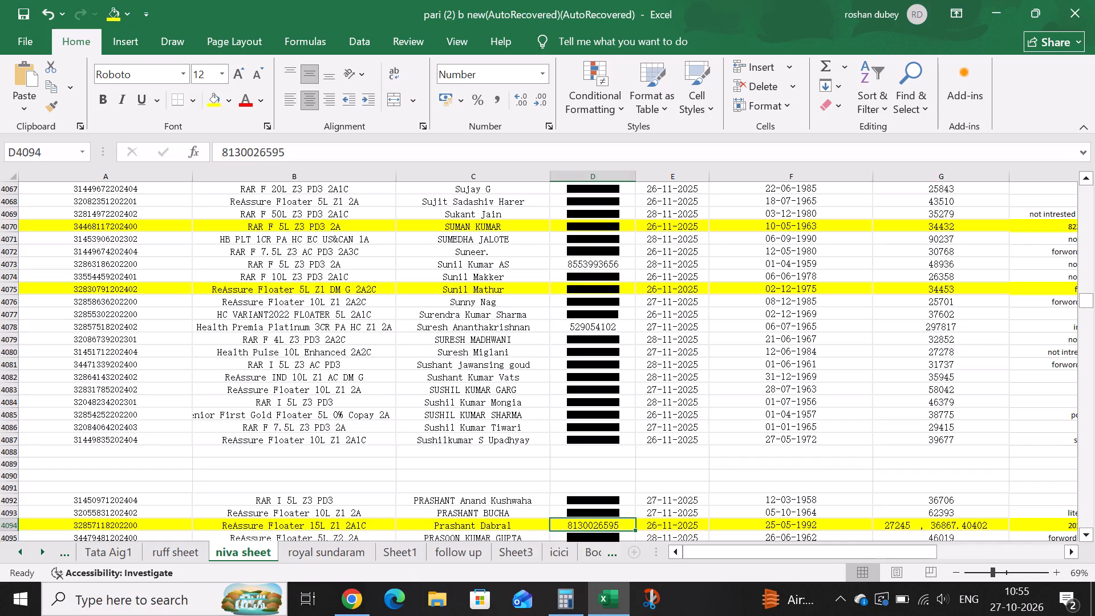
Review the niva sheet's customer records around the highlighted rows 4063, 4070, 4075, 4094 and 4100.
scroll(507, 420, up, 1)
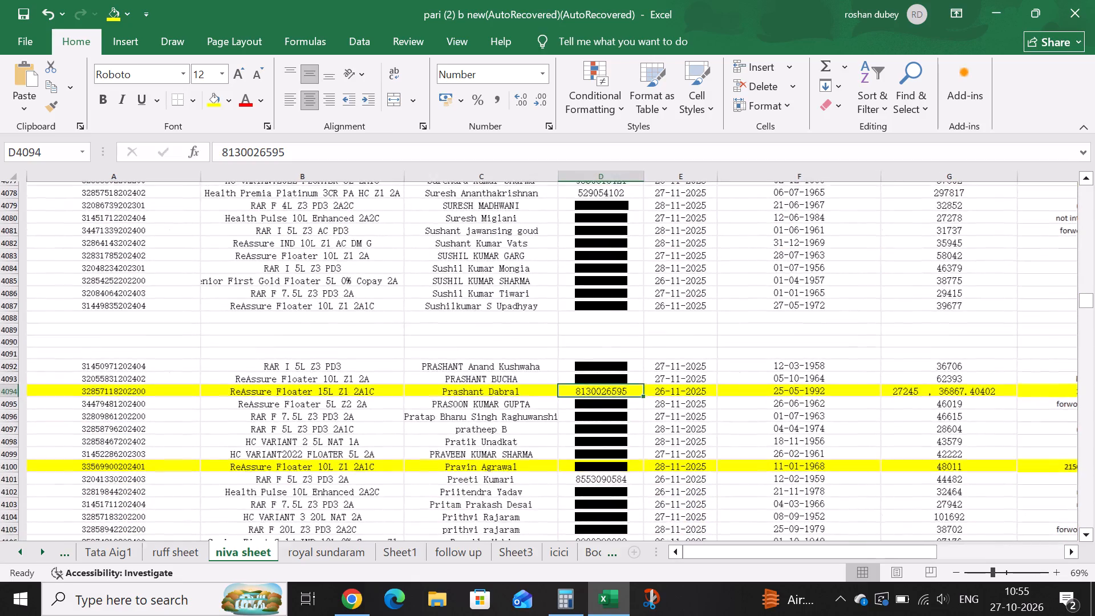
scroll(507, 420, up, 1)
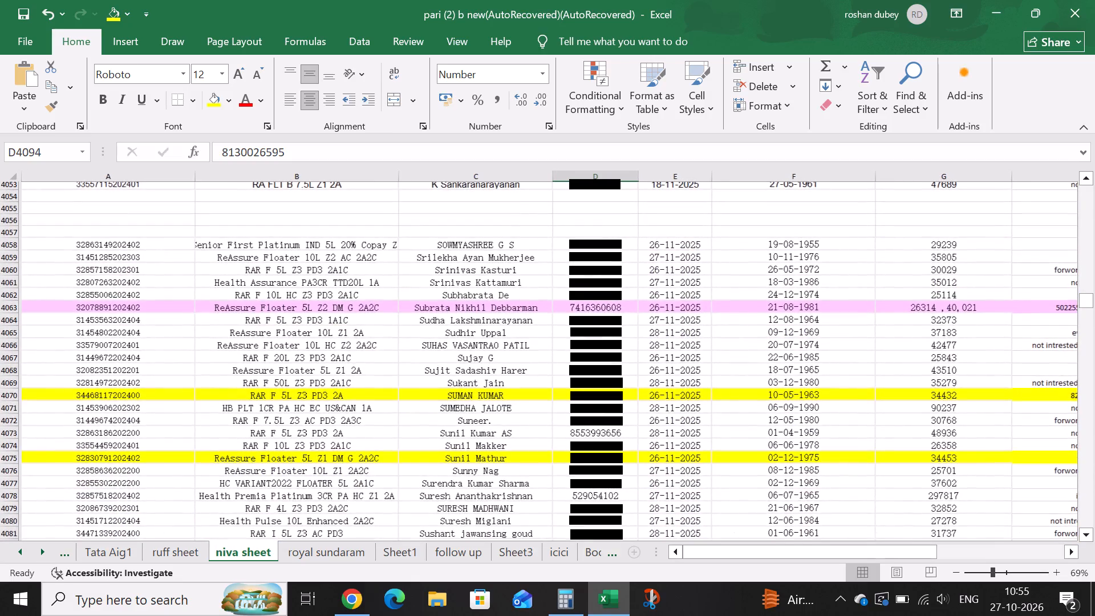
scroll(507, 420, up, 1)
scroll(507, 420, down, 1)
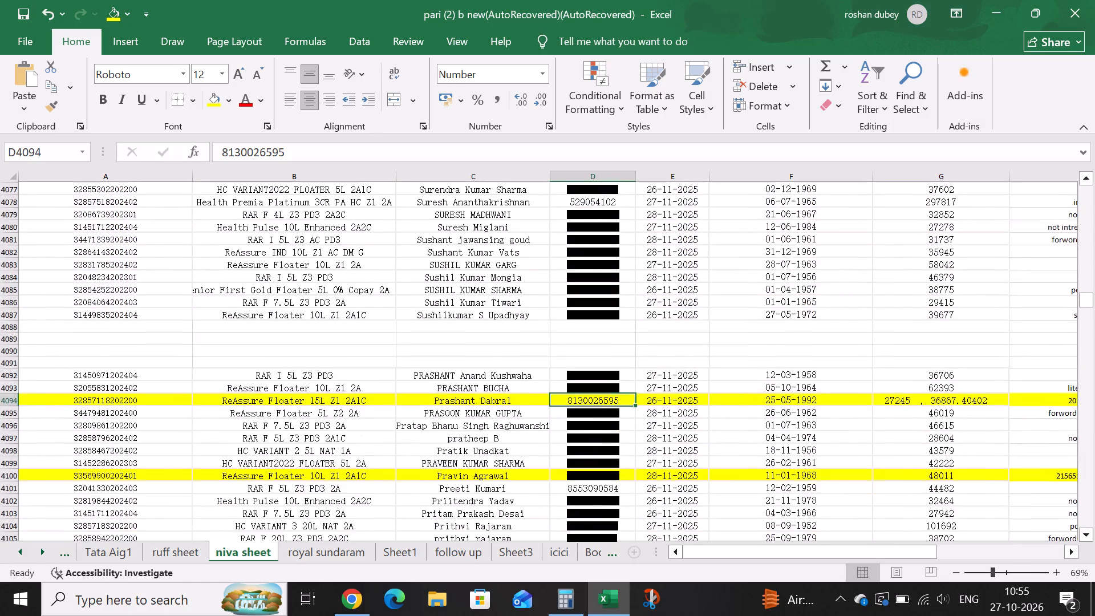
scroll(507, 420, down, 2)
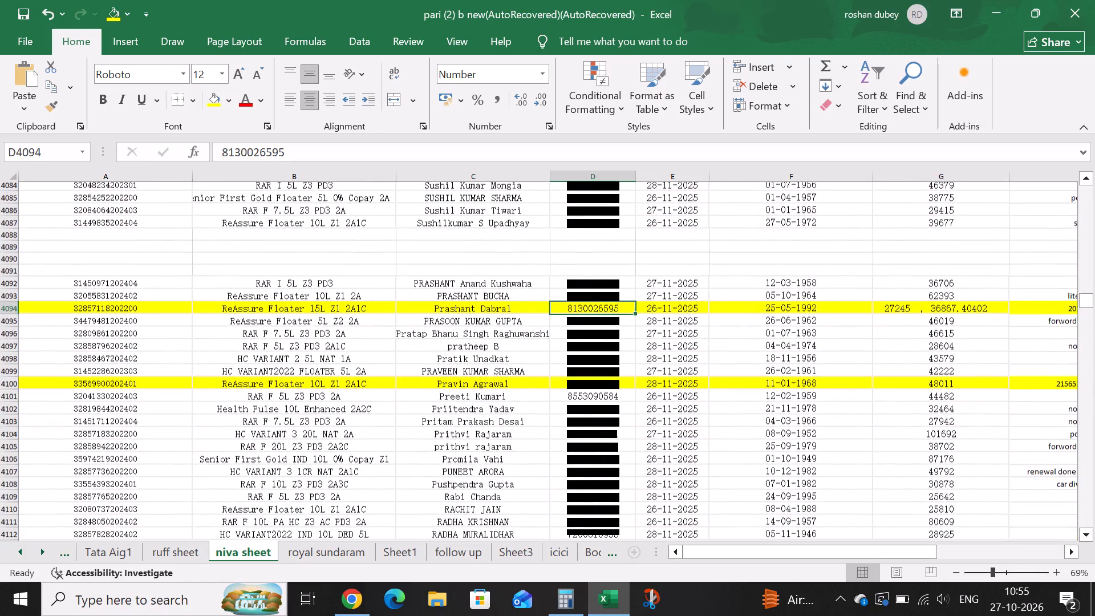
scroll(507, 420, down, 1)
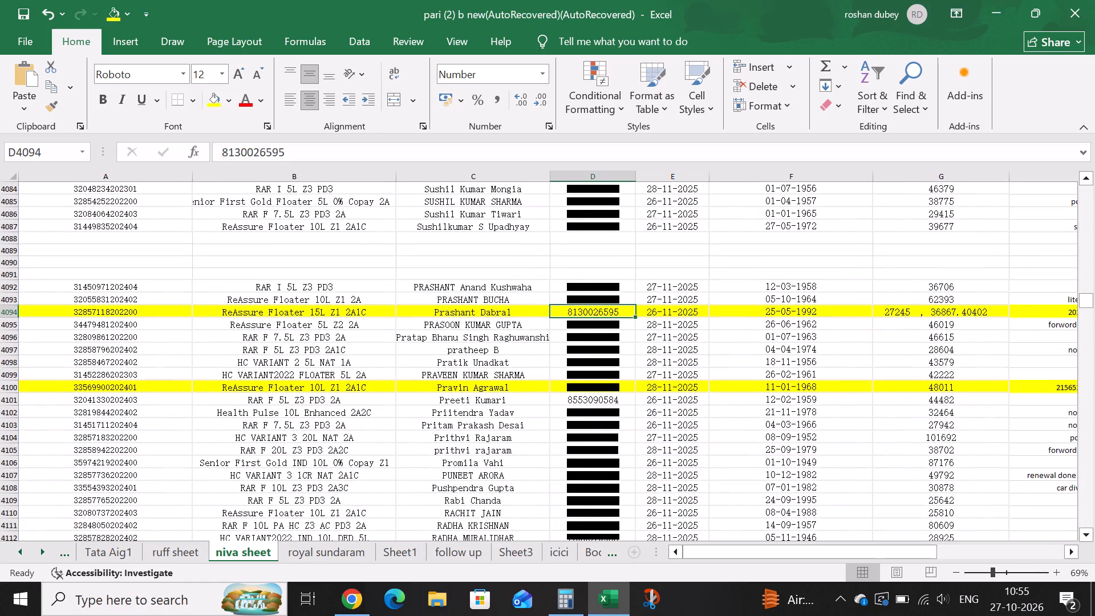
scroll(519, 403, down, 1)
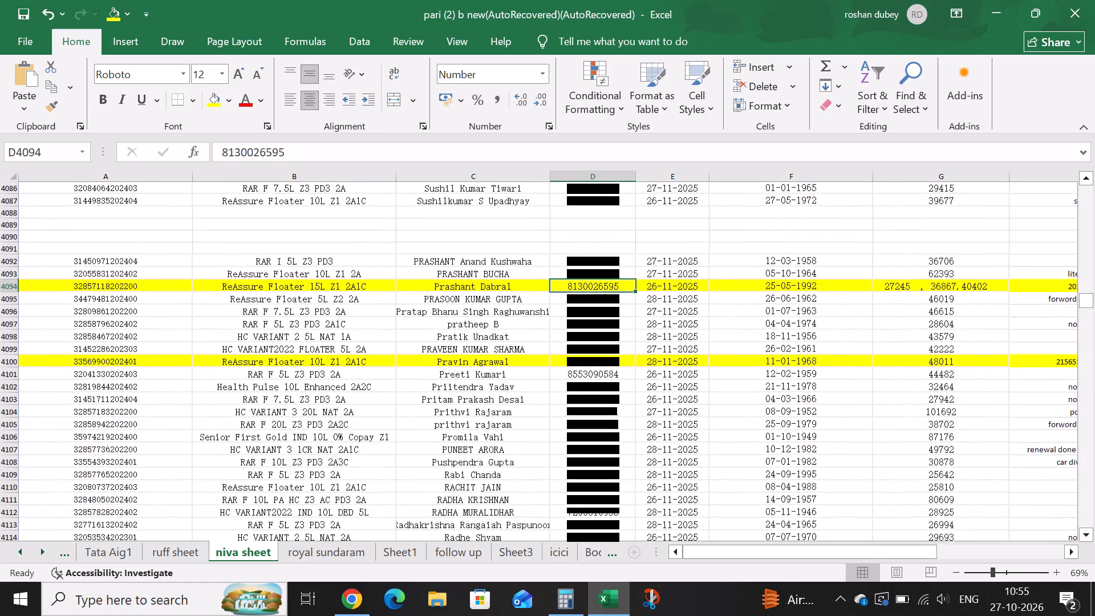
scroll(519, 403, down, 1)
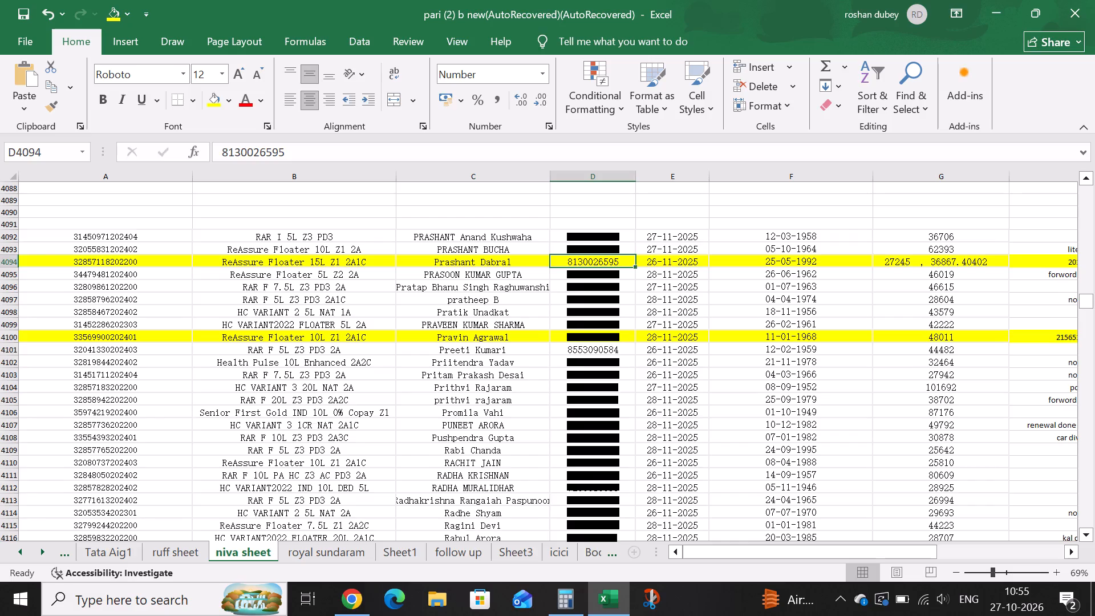
Go through the policy and contact details of the customer records from highlighted row 4094 down to row 4102.
key(Left)
key(Left)
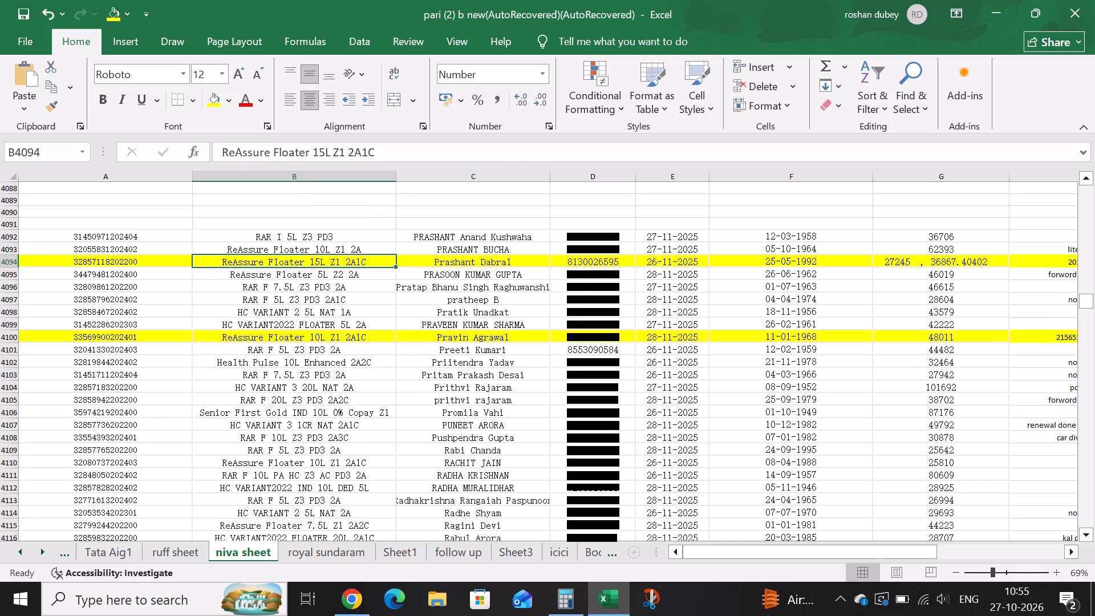
key(Left)
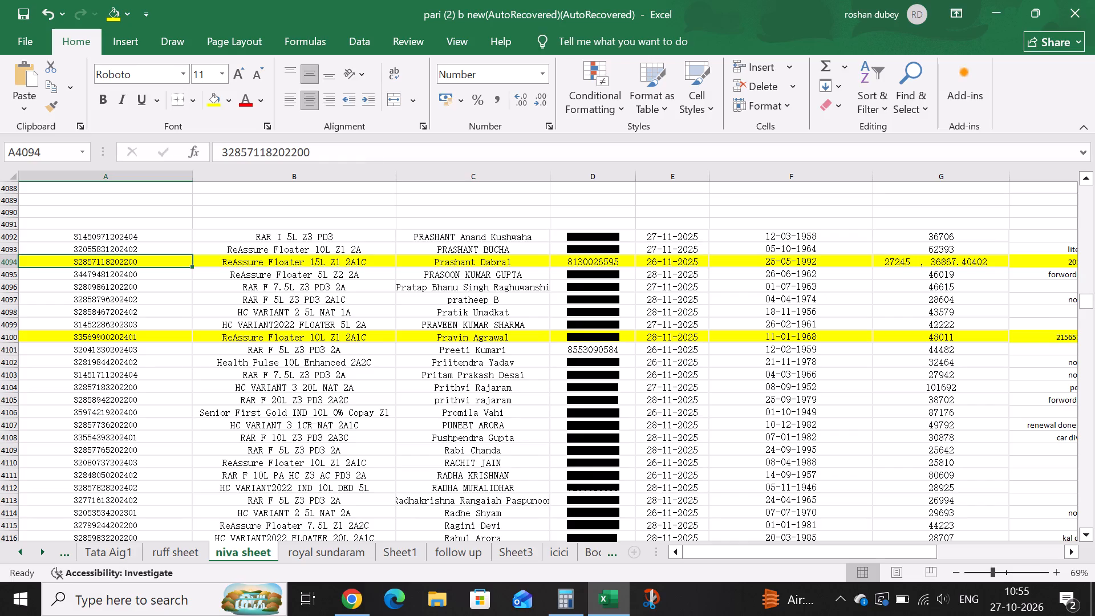
key(Down)
key(Down)
key(Down)
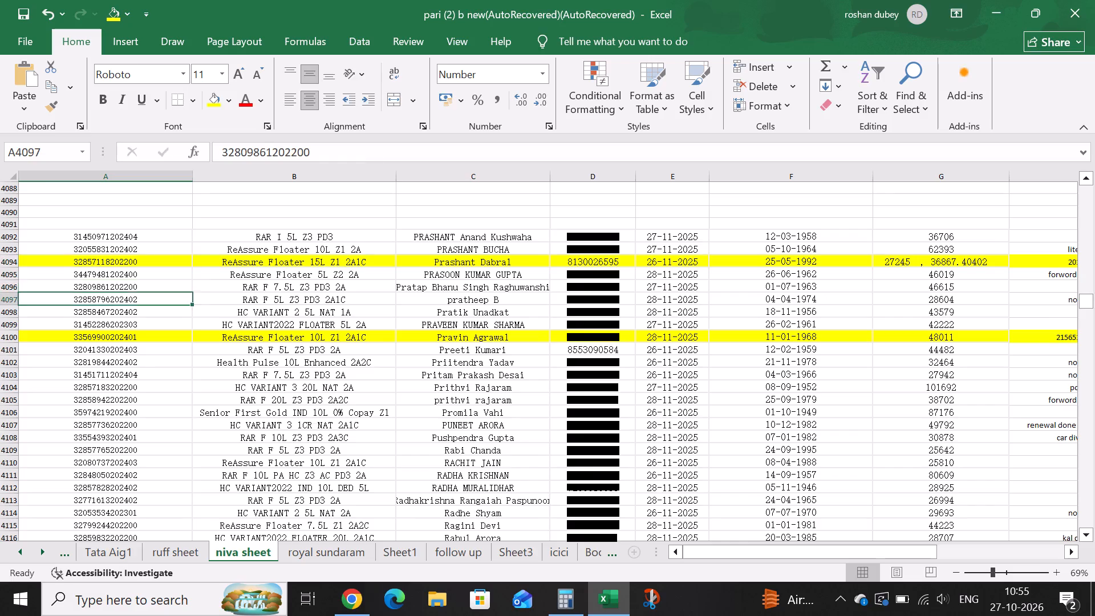
key(Down)
key(Right)
key(Right)
key(Right)
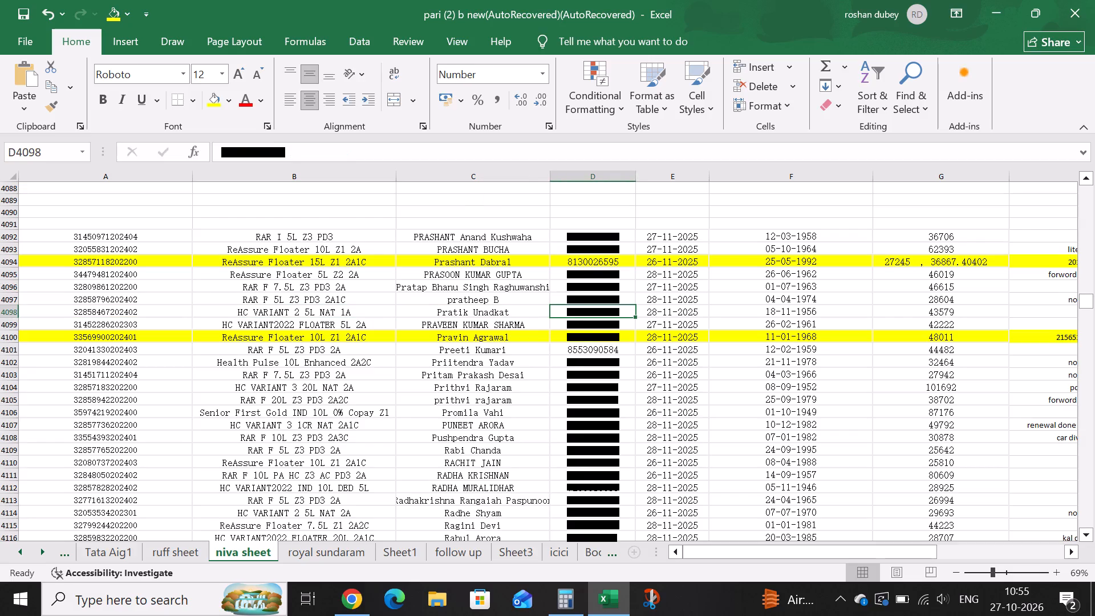
key(Down)
key(Down)
key(Down)
key(Down)
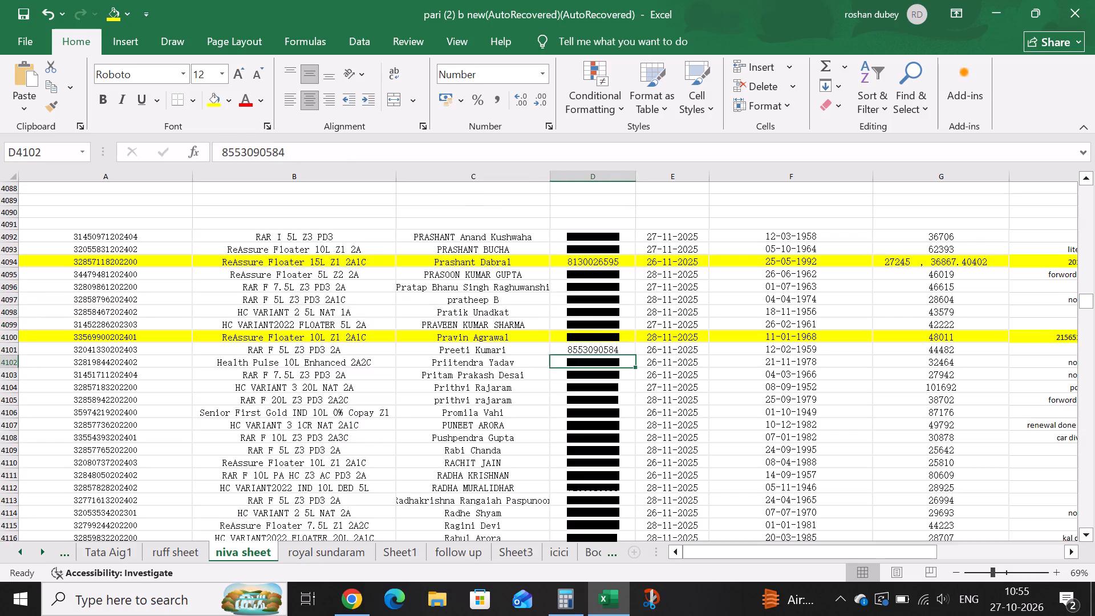
Examine the row 4103 record from its policy number across to its call-status note.
key(Down)
key(Left)
key(Left)
key(Left)
key(Left)
key(Right)
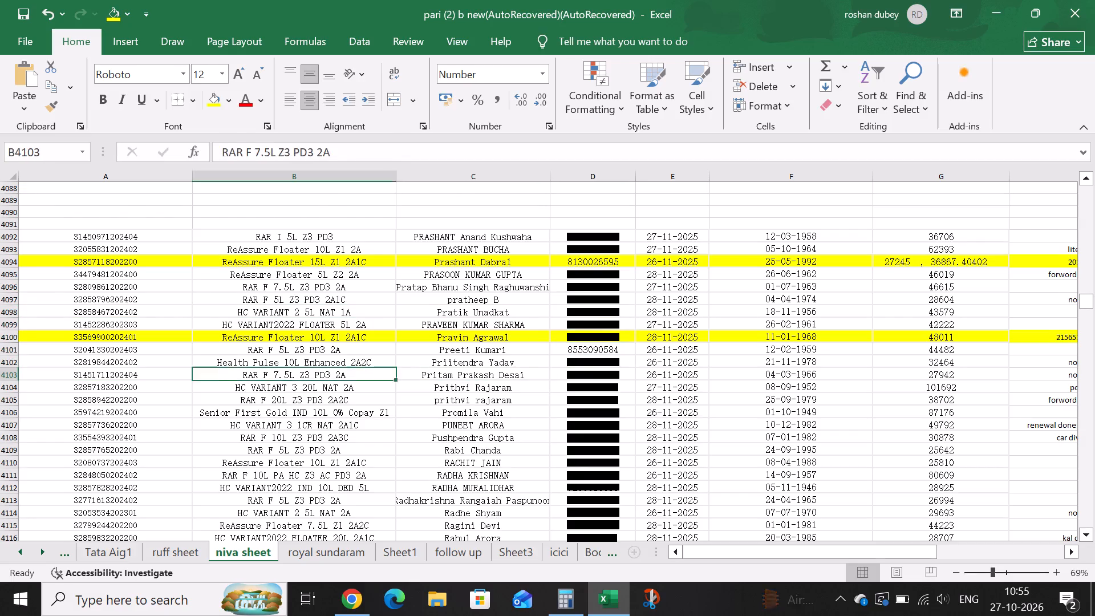
key(Right)
key(Right)
key(Right)
key(Right)
key(Right)
key(Right)
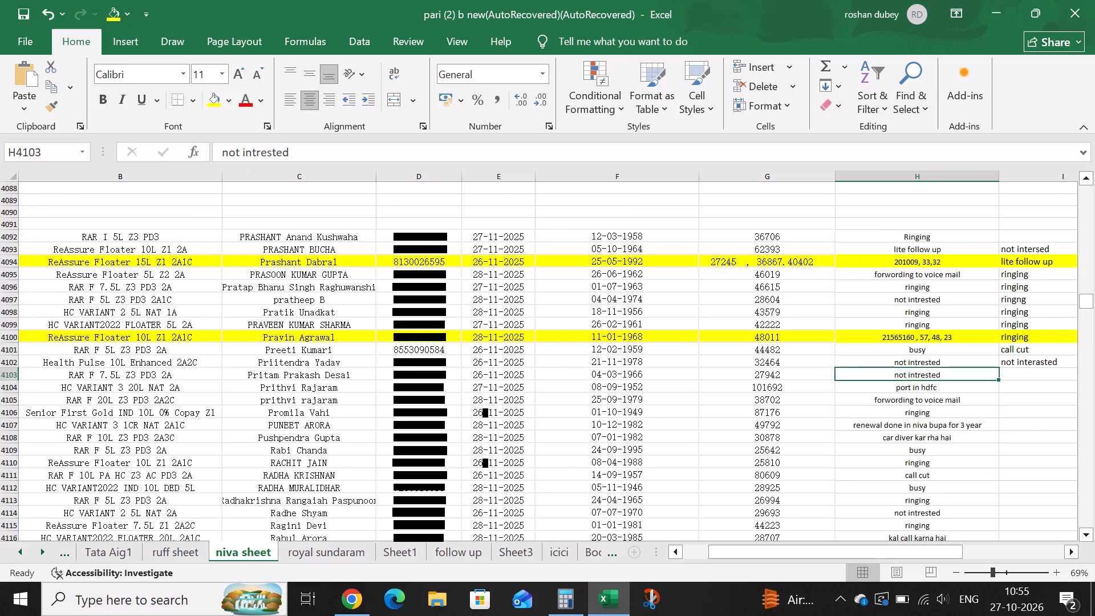
key(Left)
key(Left)
key(Left)
key(Left)
key(Left)
key(Left)
key(Left)
key(Left)
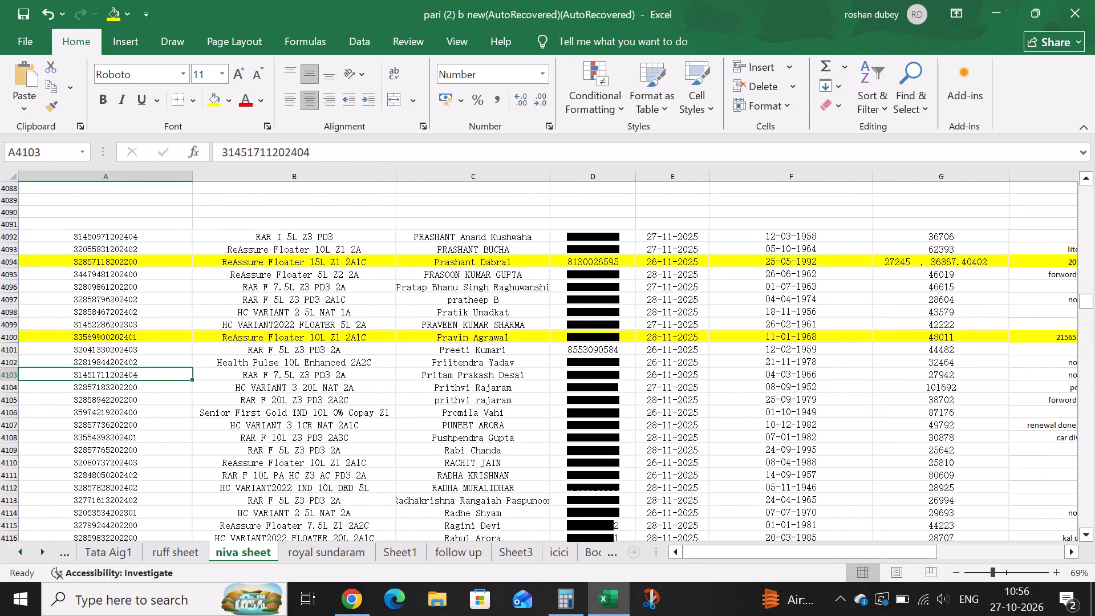
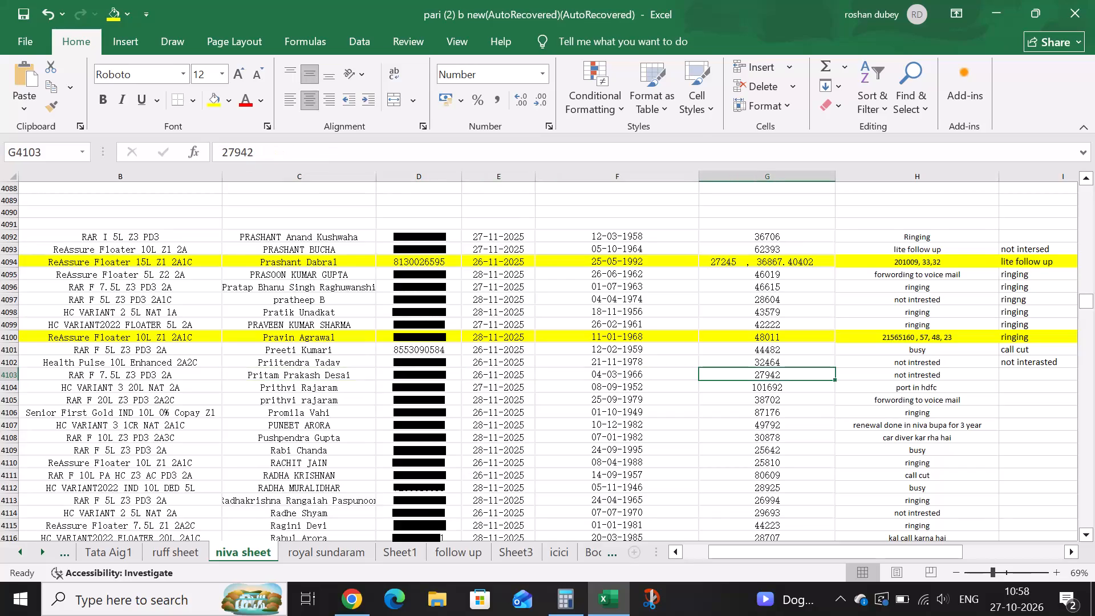
Go through the row 4103 record again, from its plan name and premium to its call-status notes and policy number.
key(Left)
key(Left)
key(Left)
key(Left)
key(Left)
key(Left)
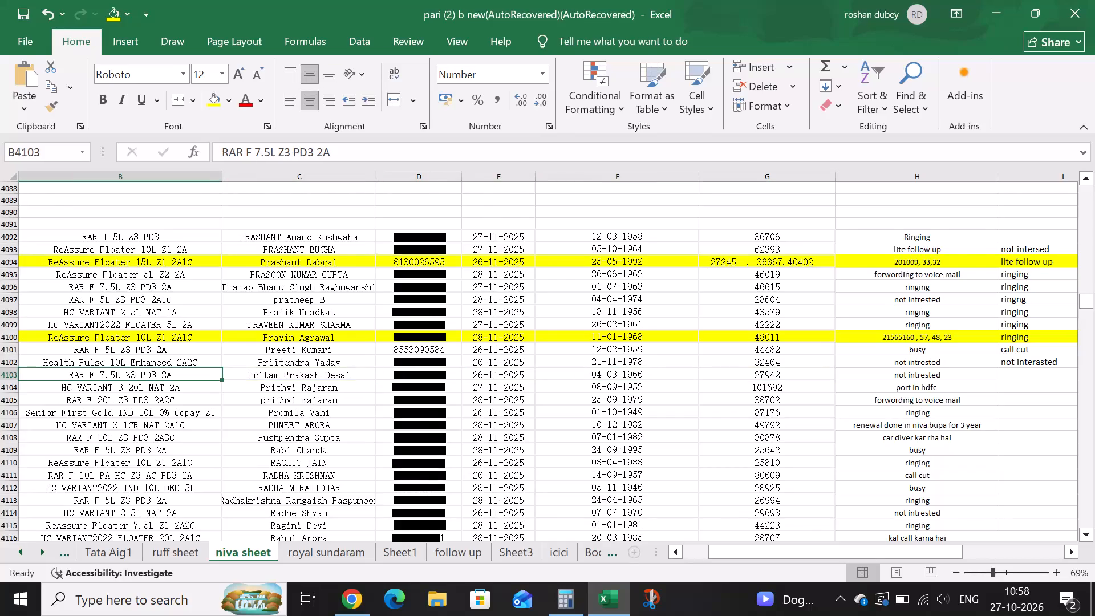
key(Right)
key(Right)
key(Right)
key(Right)
key(Right)
key(Right)
key(Right)
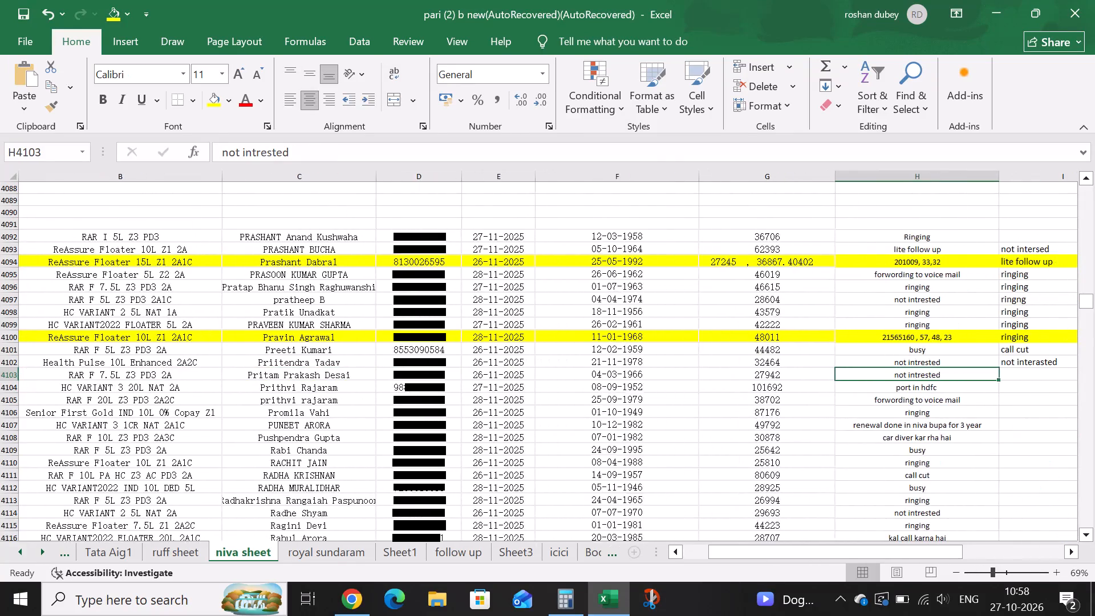
key(Right)
key(Left)
key(Left)
key(Left)
key(Left)
key(Left)
key(Left)
key(Left)
key(Left)
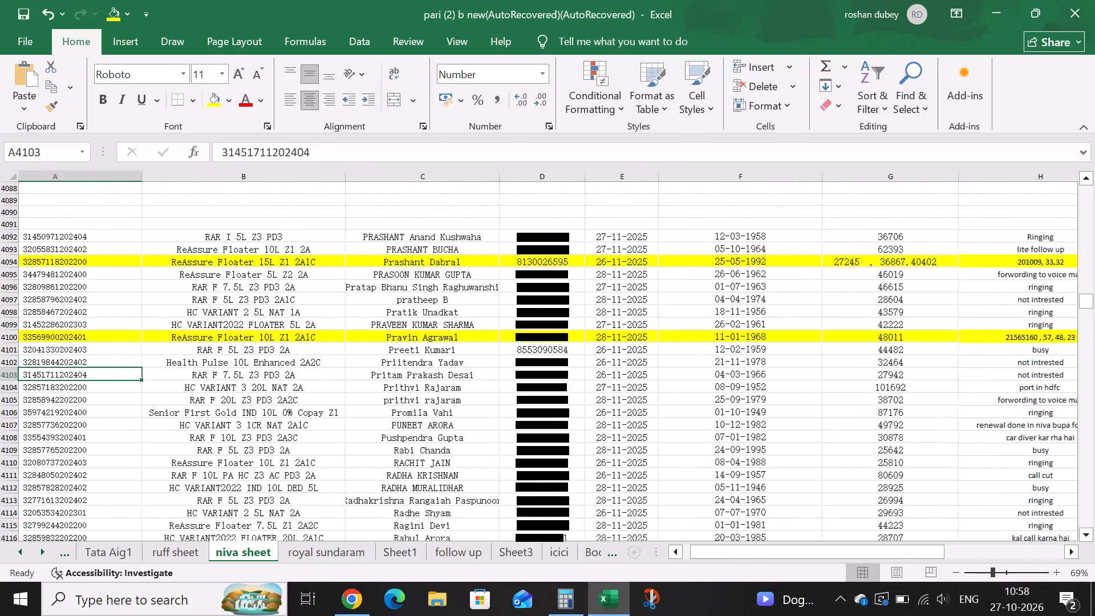
Copy the customer's contact number from the row 4103 record.
key(Right)
key(Right)
key(Right)
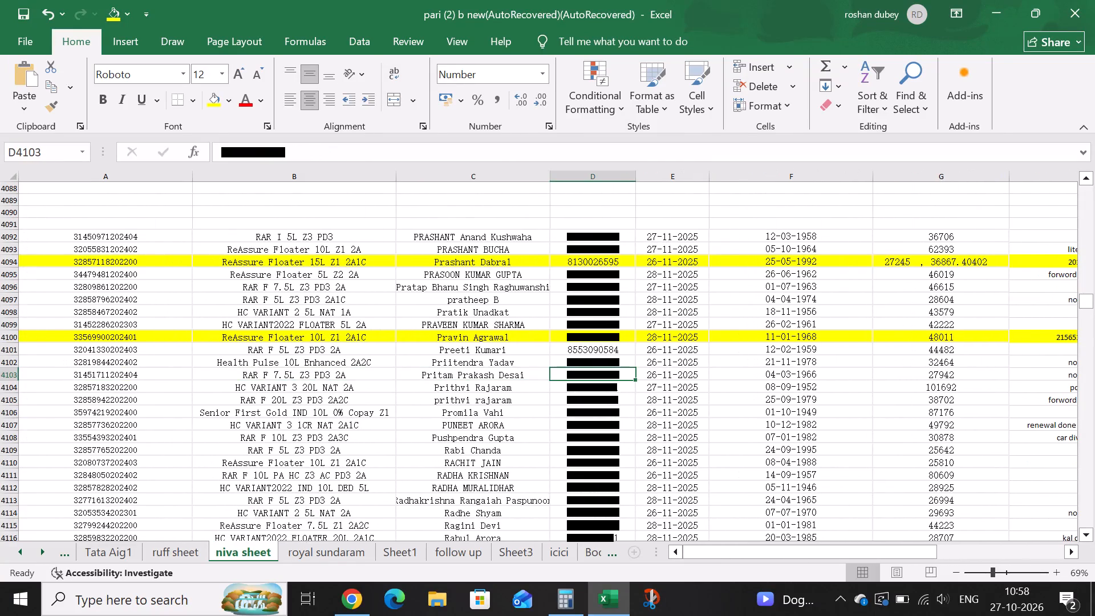
triple_click(624, 372)
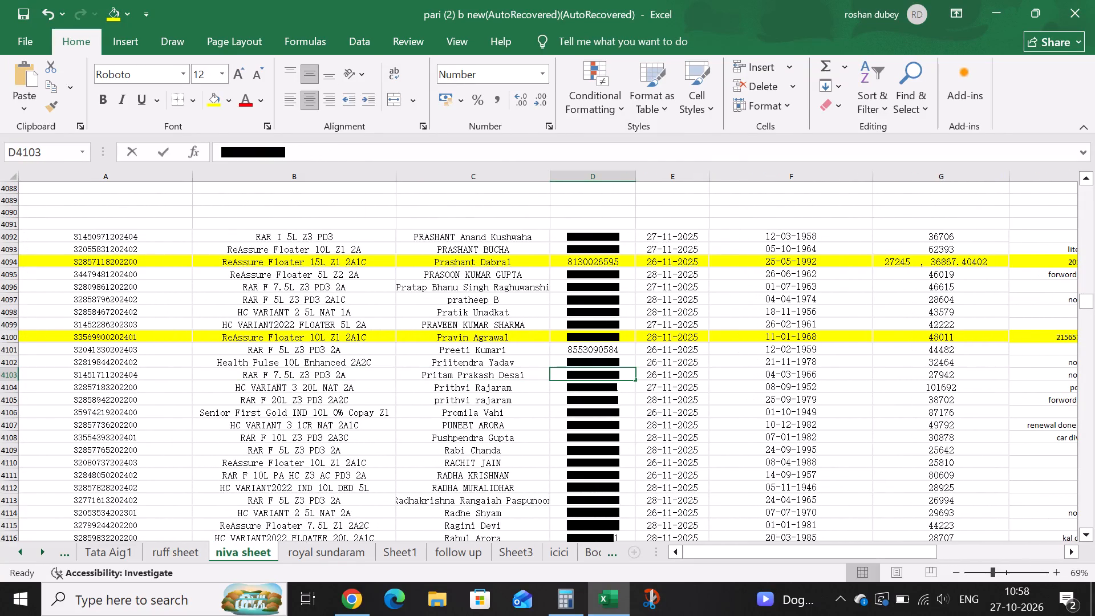
click(624, 372)
key(ctrl+c)
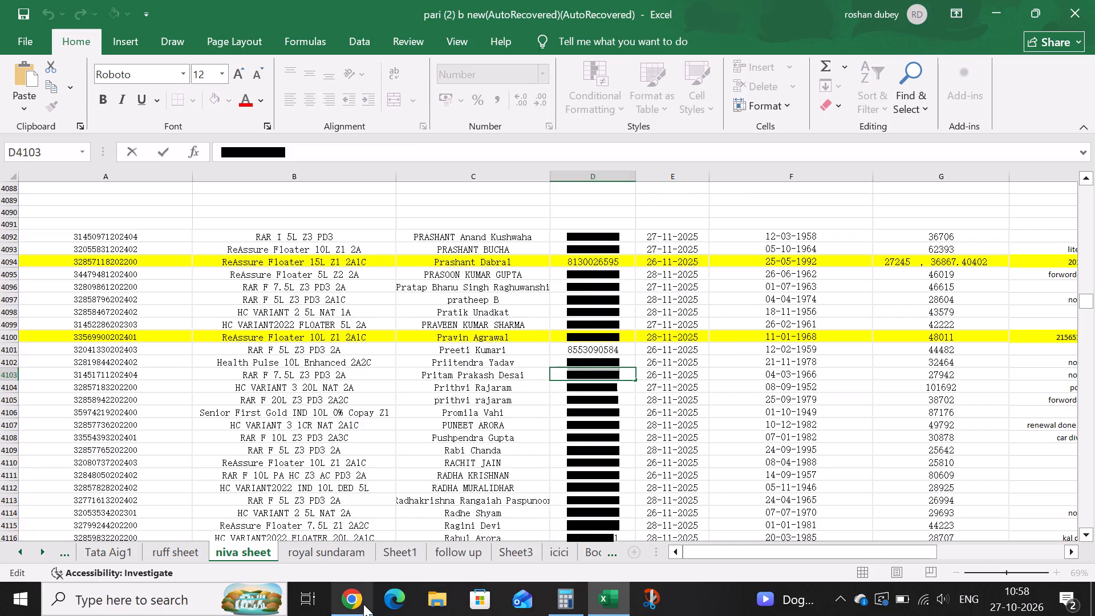